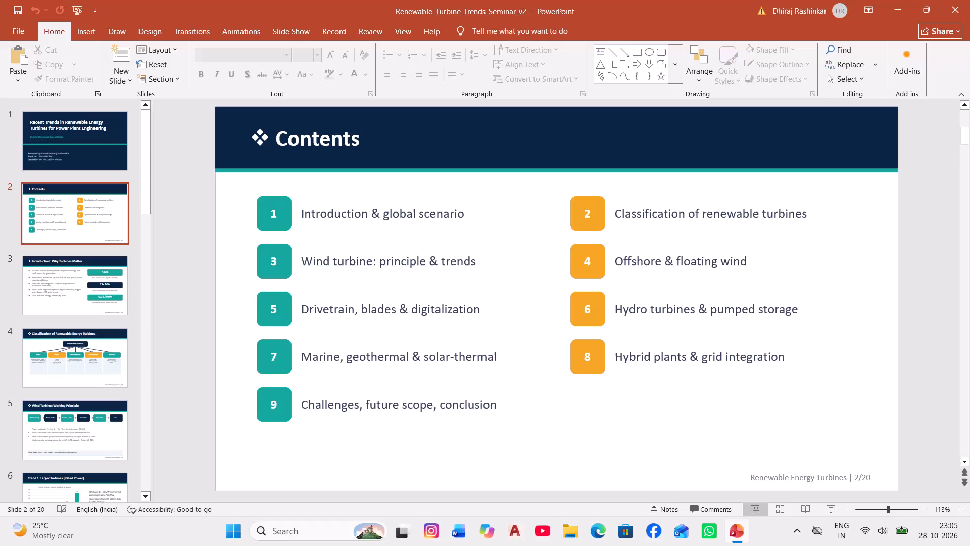
Open the recent presentation ADAS_Seminar_20_Slides from the Downloads folder.
scroll(375, 193, down, 2)
scroll(375, 193, up, 2)
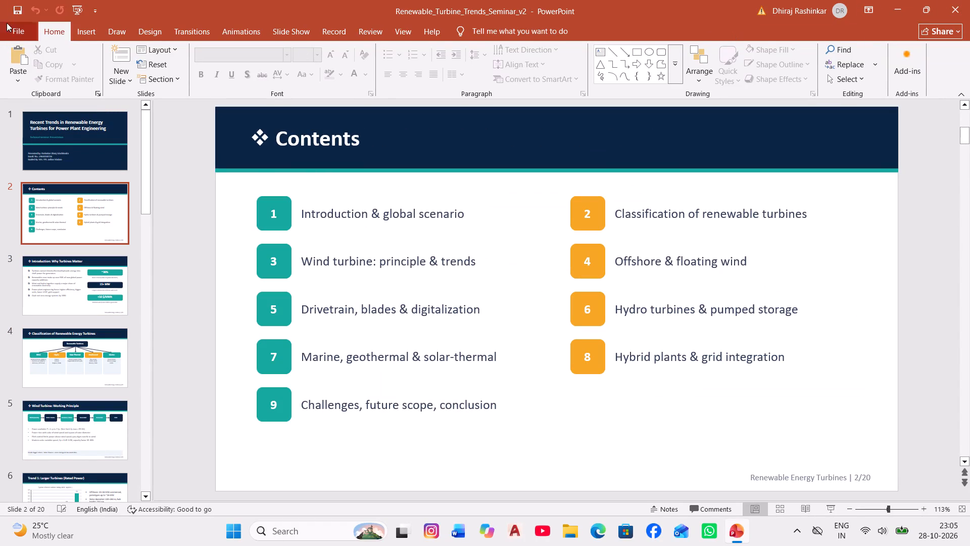
click(19, 27)
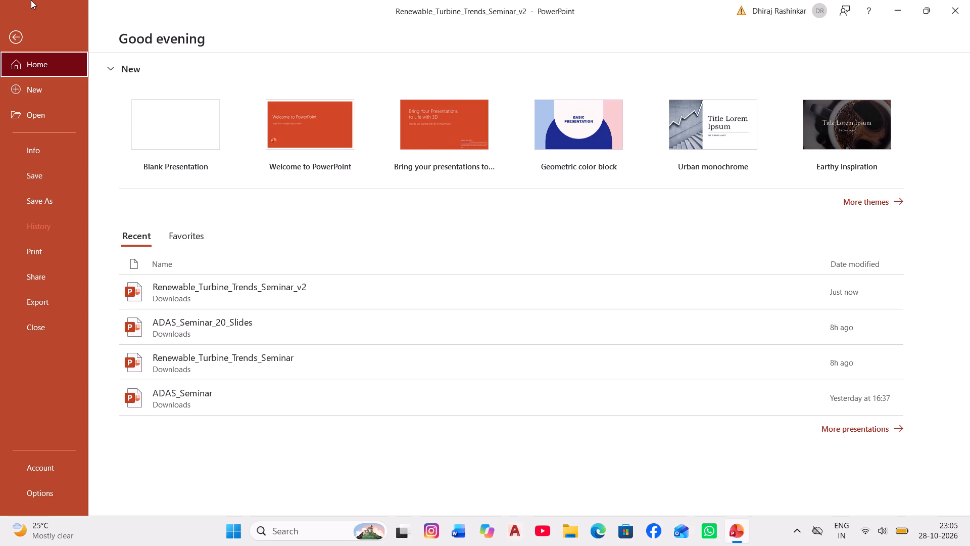
scroll(47, 0, down, 1)
scroll(47, 0, left, 2)
scroll(47, 0, right, 20)
scroll(47, 0, right, 8)
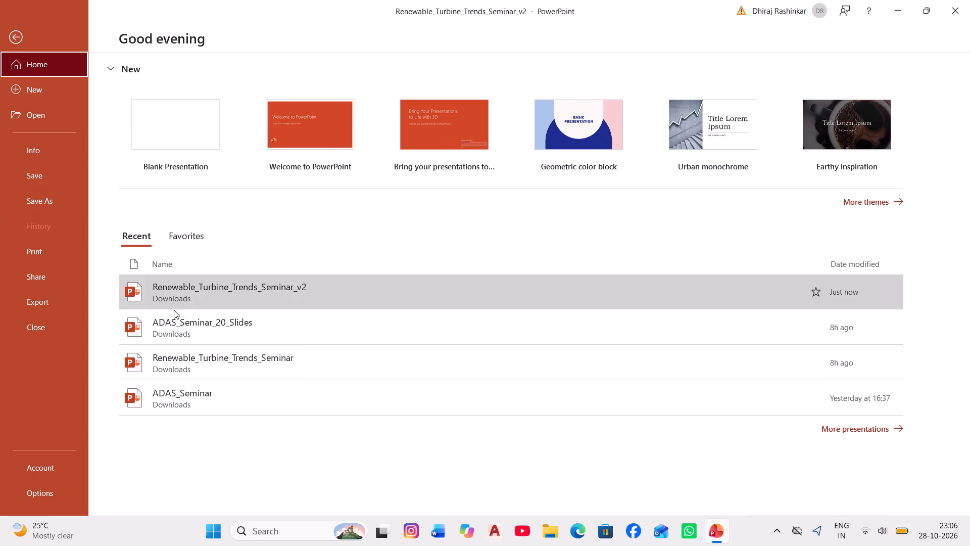
double_click(174, 323)
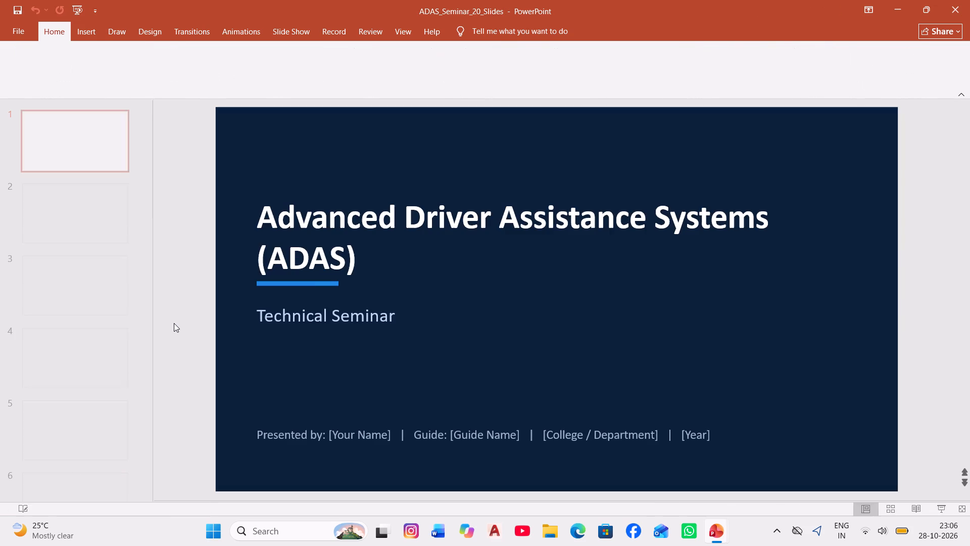
Look through the ADAS seminar slides from the title slide to the Conclusion and return to the title slide.
scroll(342, 283, down, 2)
scroll(342, 283, up, 1)
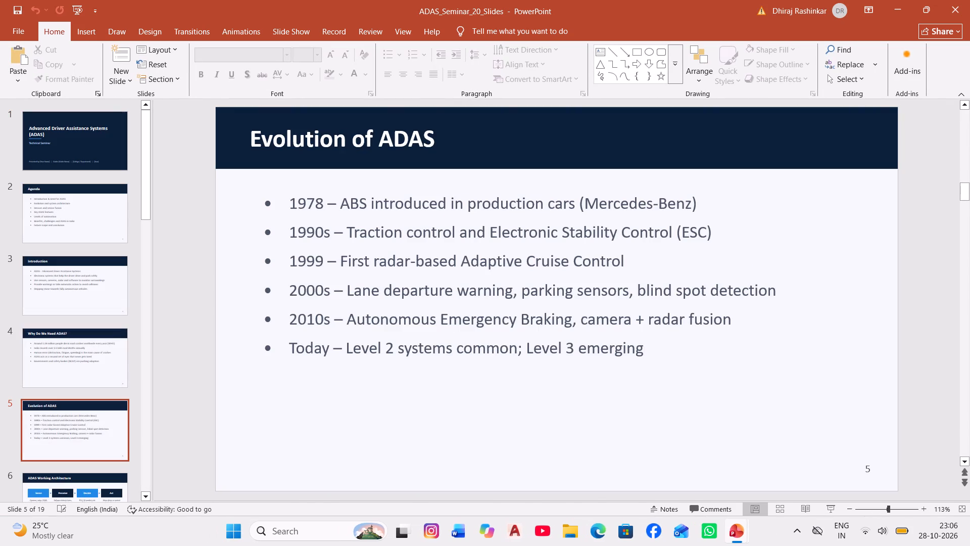
scroll(342, 283, up, 2)
scroll(342, 283, down, 20)
scroll(342, 283, down, 2)
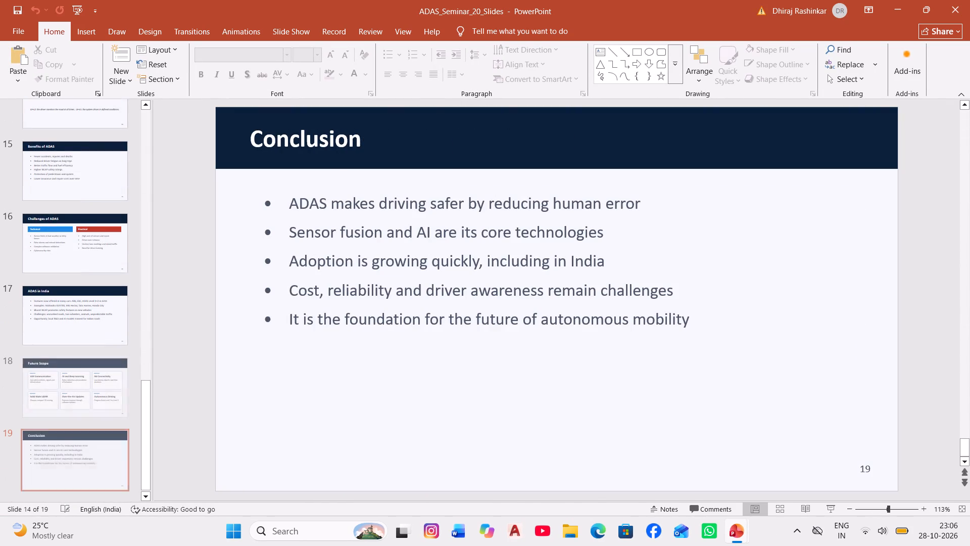
scroll(342, 283, down, 20)
scroll(342, 283, down, 1)
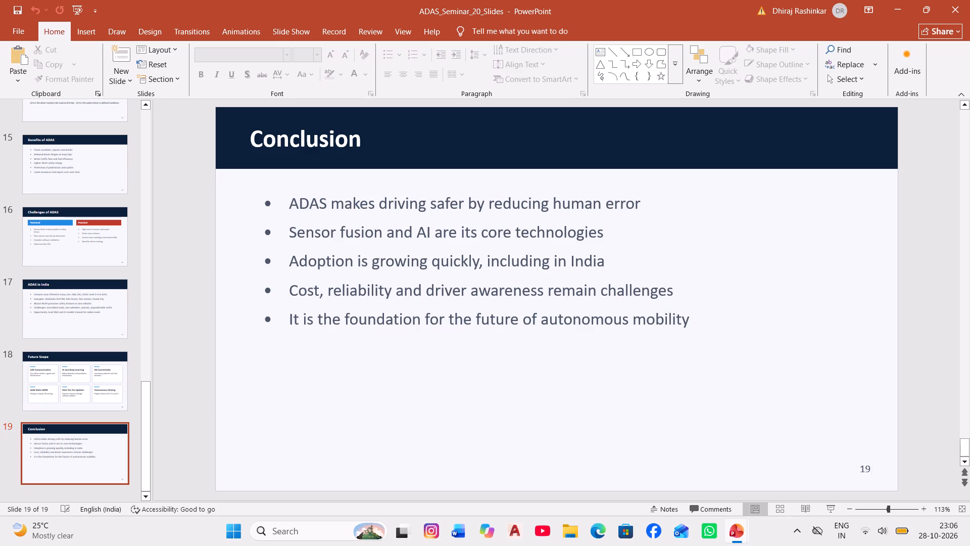
scroll(324, 288, down, 1)
scroll(324, 288, up, 5)
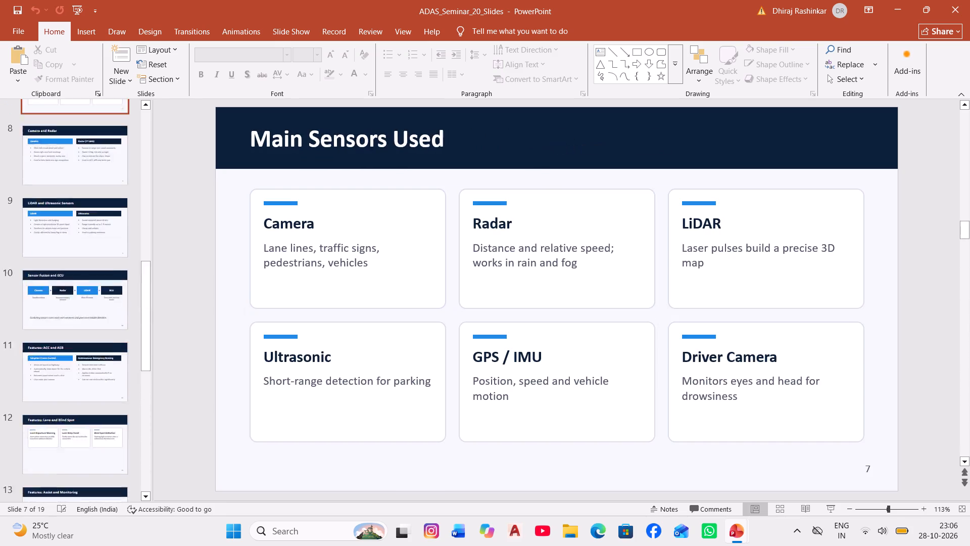
scroll(324, 288, up, 5)
scroll(324, 288, right, 1)
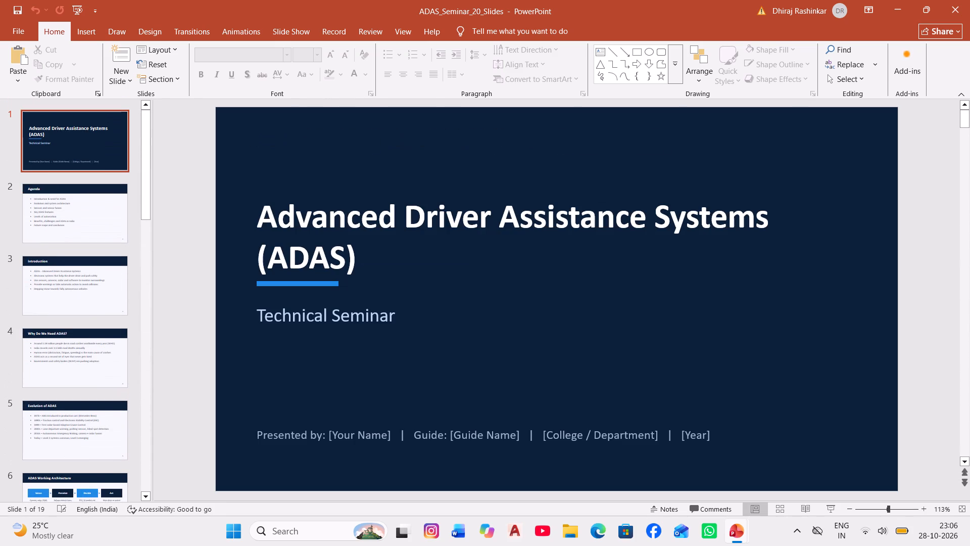
scroll(324, 288, right, 1)
Replace the "Your Name" placeholder on the title slide with the presenter's full name, keeping the square brackets.
click(385, 436)
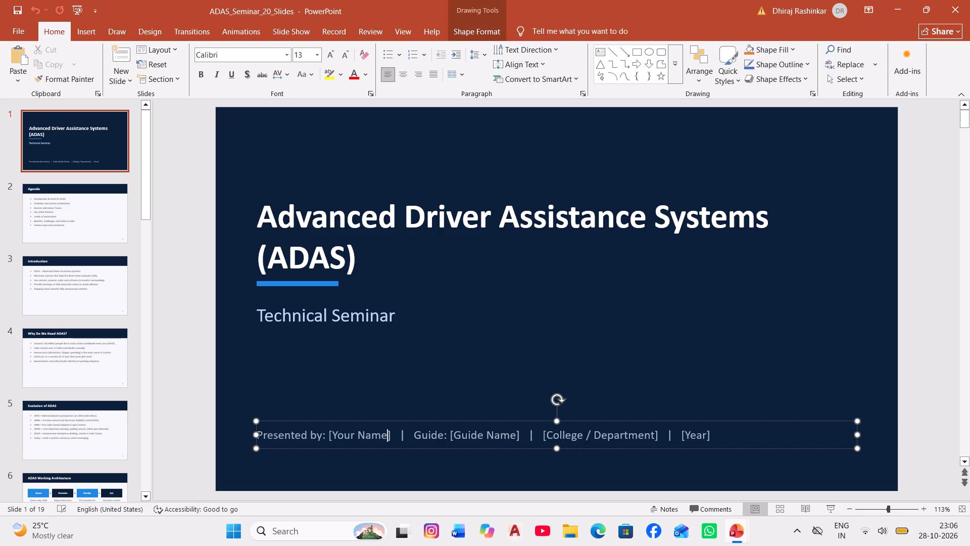
key(BackSpace)
key(BackSpace)
key(BackSpace)
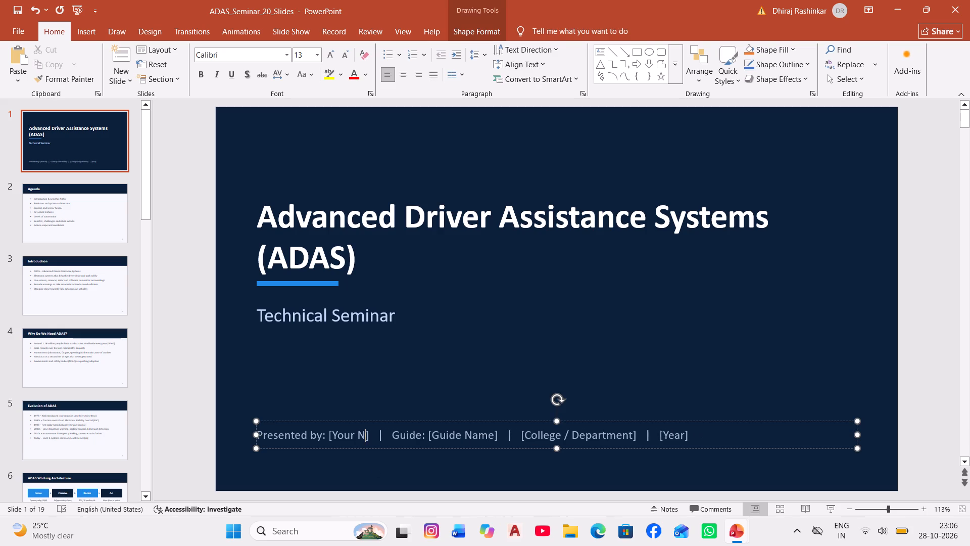
key(BackSpace)
key(BackSpace)
key(BackSpace)
key(BackSpace)
key(BackSpace)
key(BackSpace)
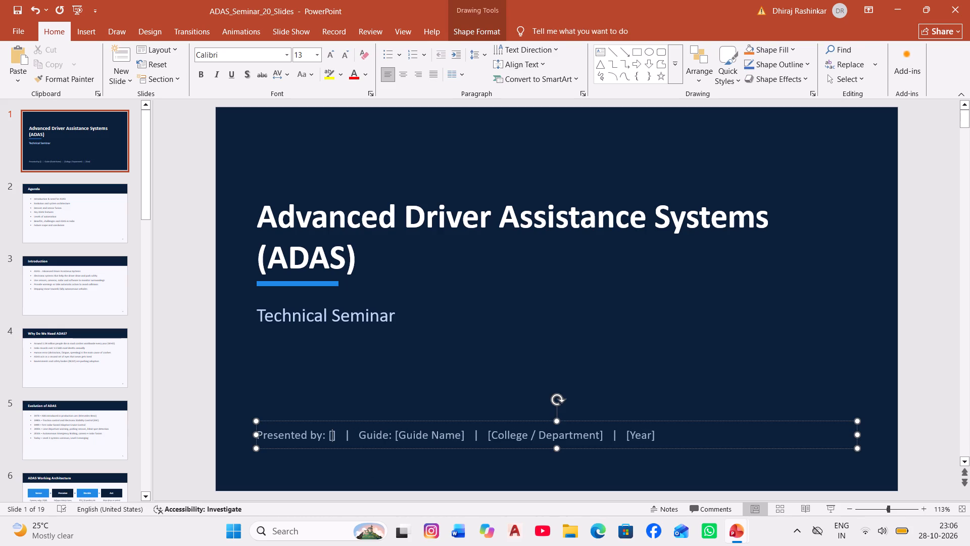
key(shift+s)
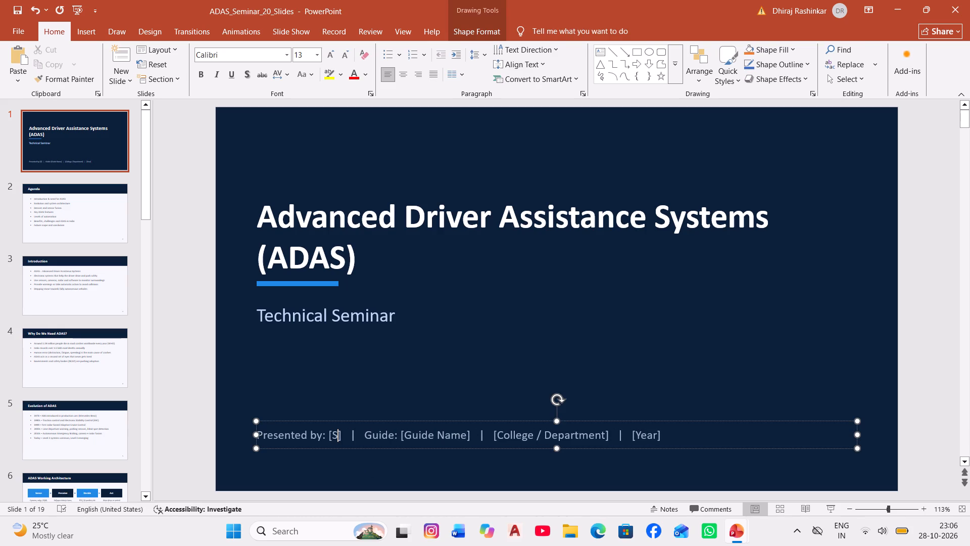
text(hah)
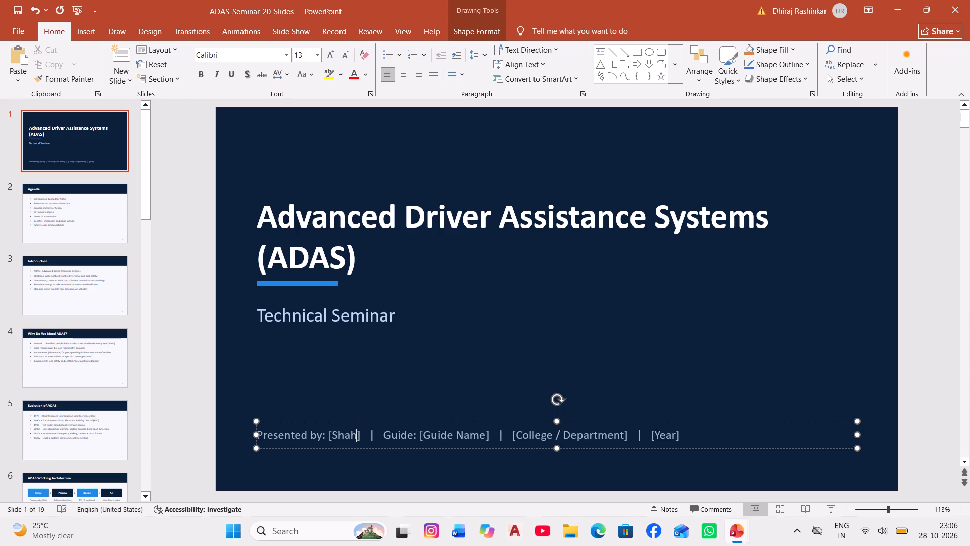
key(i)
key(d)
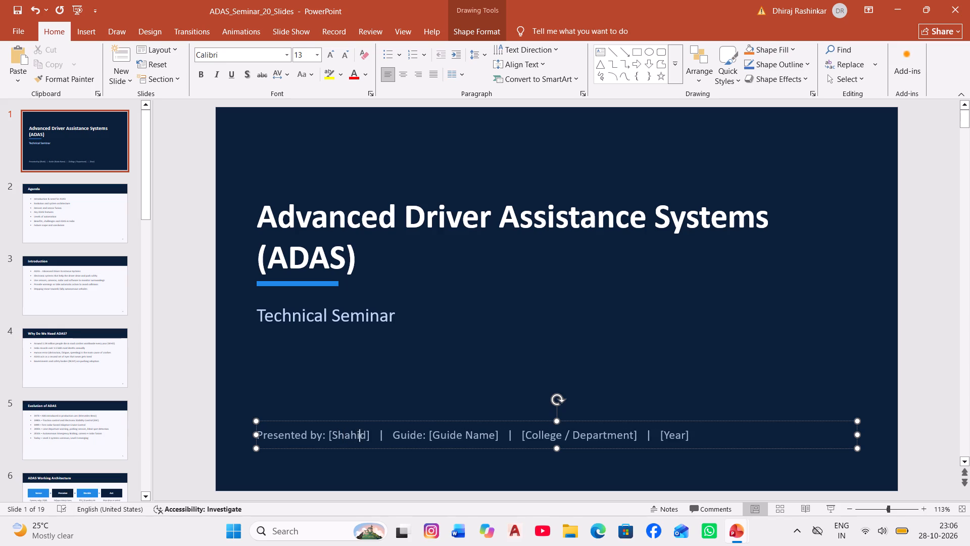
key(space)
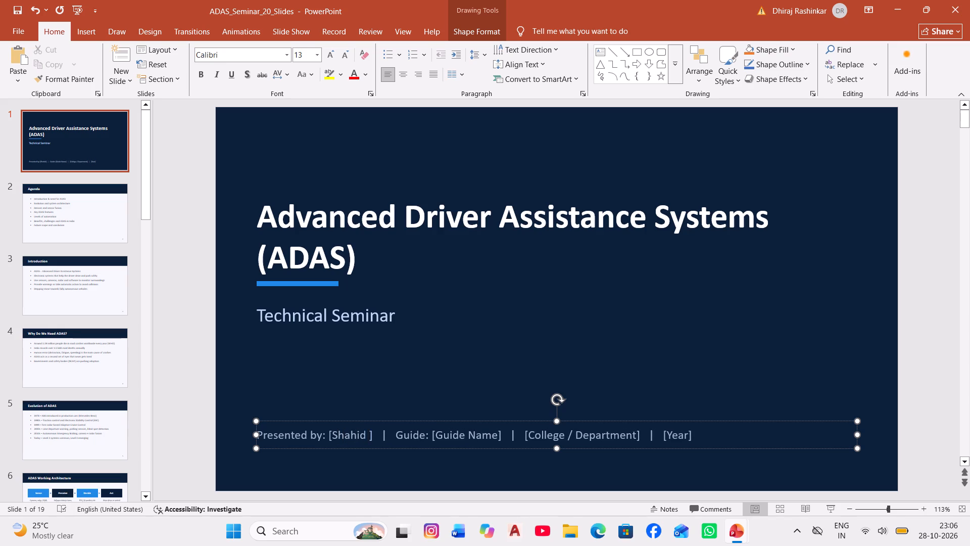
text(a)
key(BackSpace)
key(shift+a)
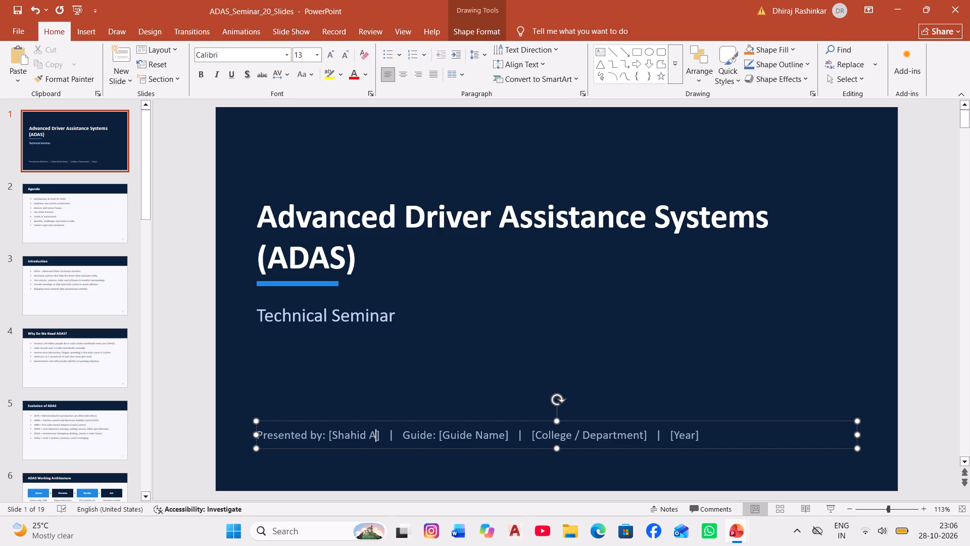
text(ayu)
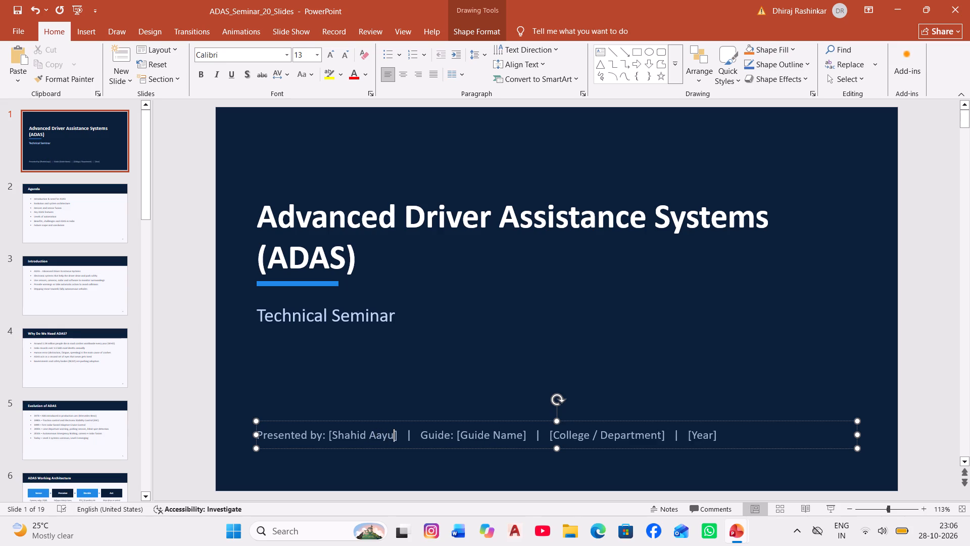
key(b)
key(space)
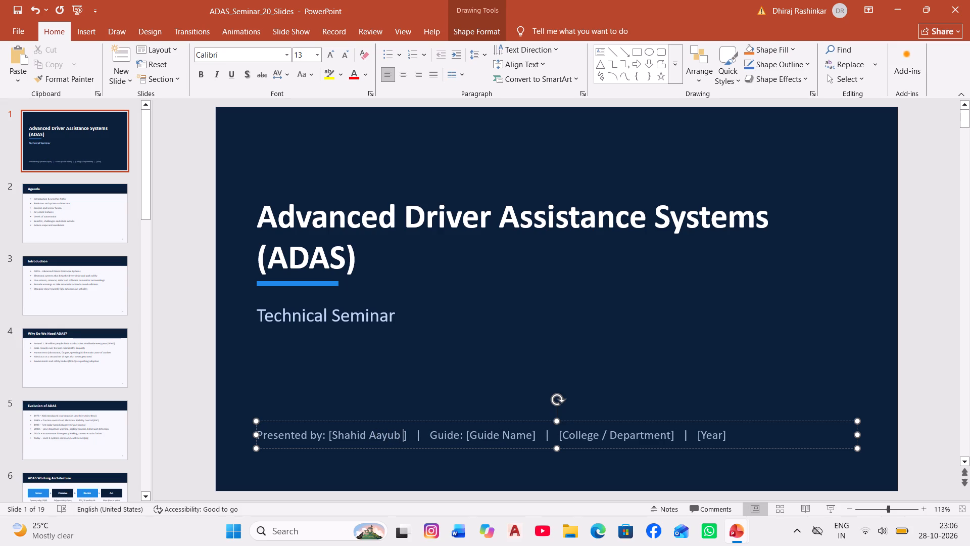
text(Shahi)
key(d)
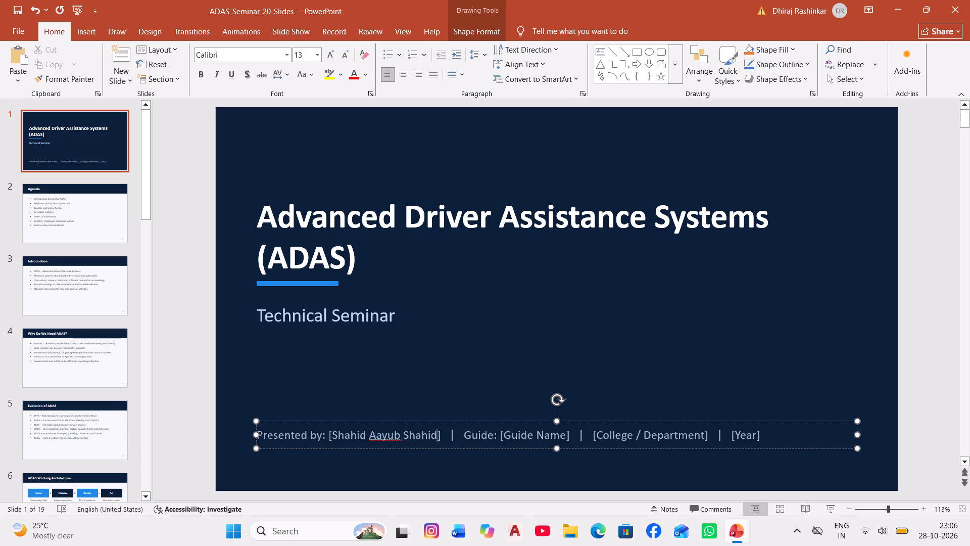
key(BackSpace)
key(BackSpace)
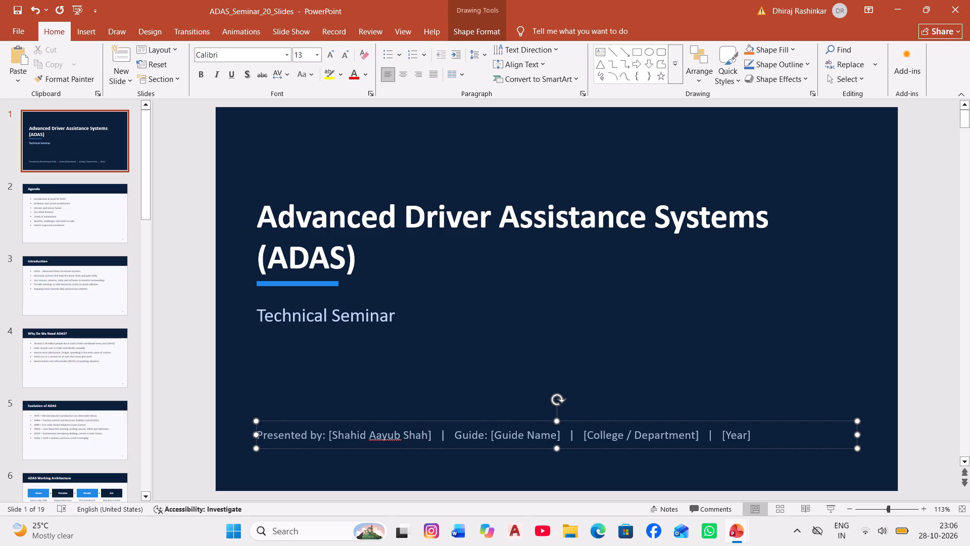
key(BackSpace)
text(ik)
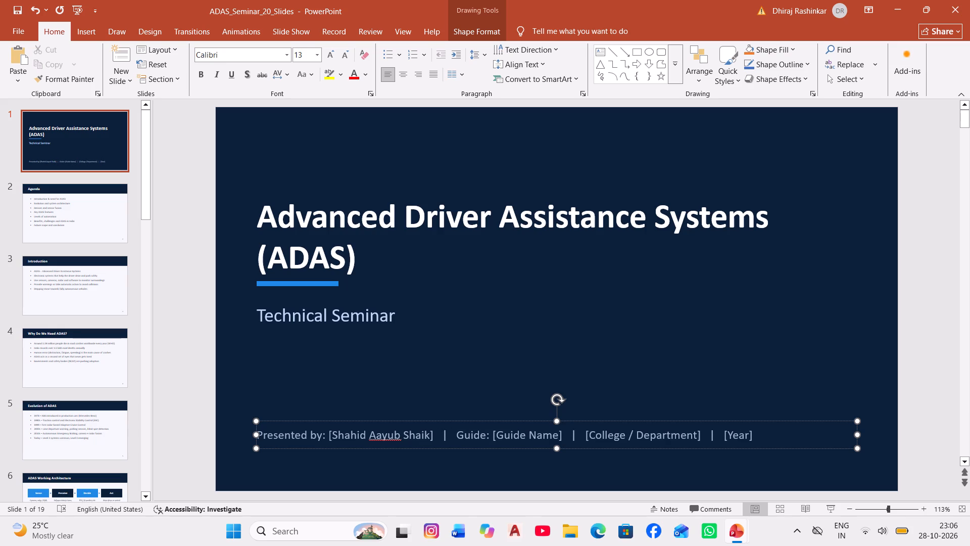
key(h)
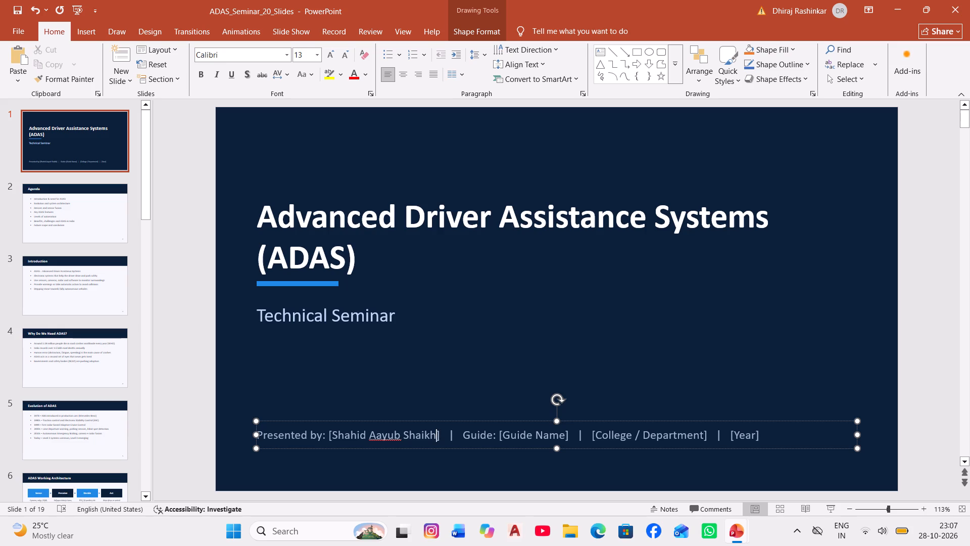
Replace the "Guide Name" placeholder on the title slide with the guide's initials and surname, keeping the square brackets.
click(564, 434)
key(BackSpace)
key(BackSpace)
key(BackSpace)
key(BackSpace)
key(BackSpace)
key(BackSpace)
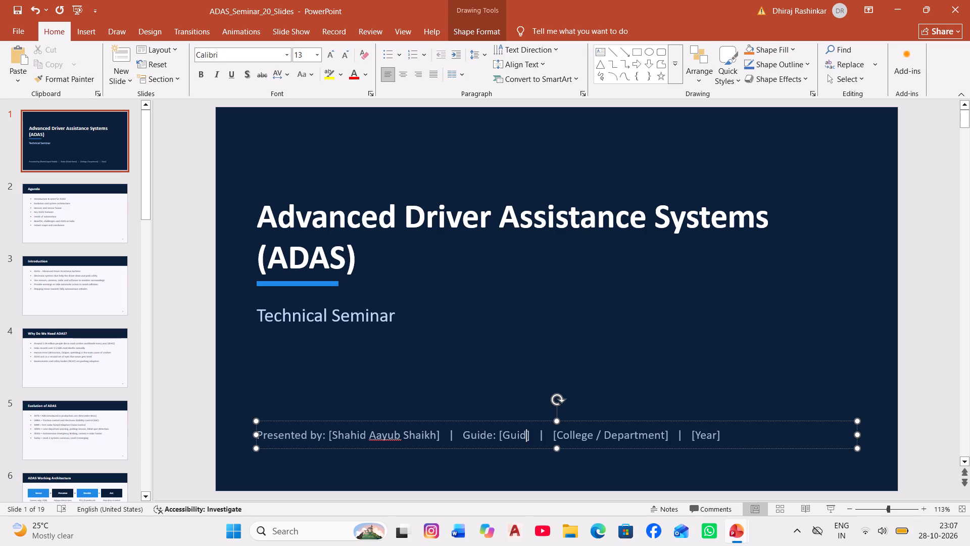
key(BackSpace)
key(BackSpace)
key(BackSpace)
key(BackSpace)
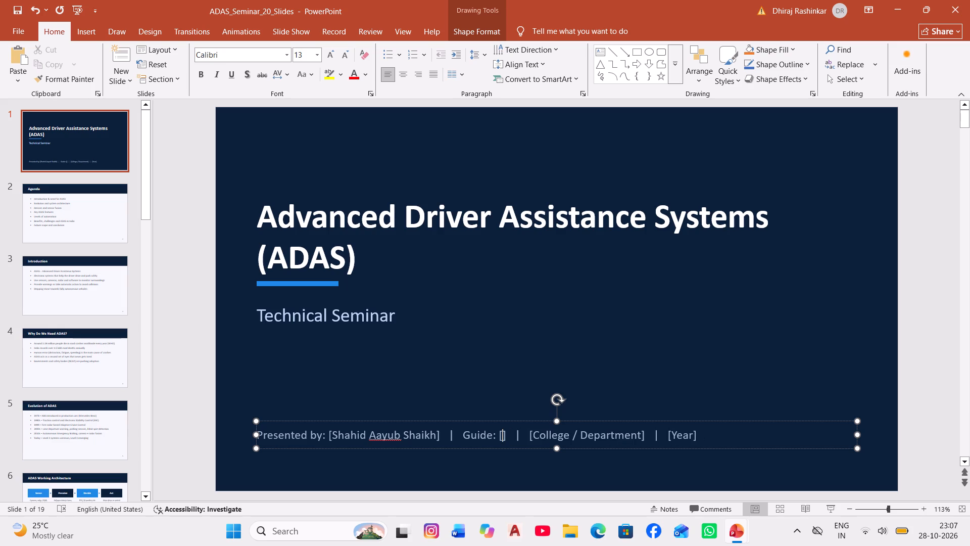
key(shift+s)
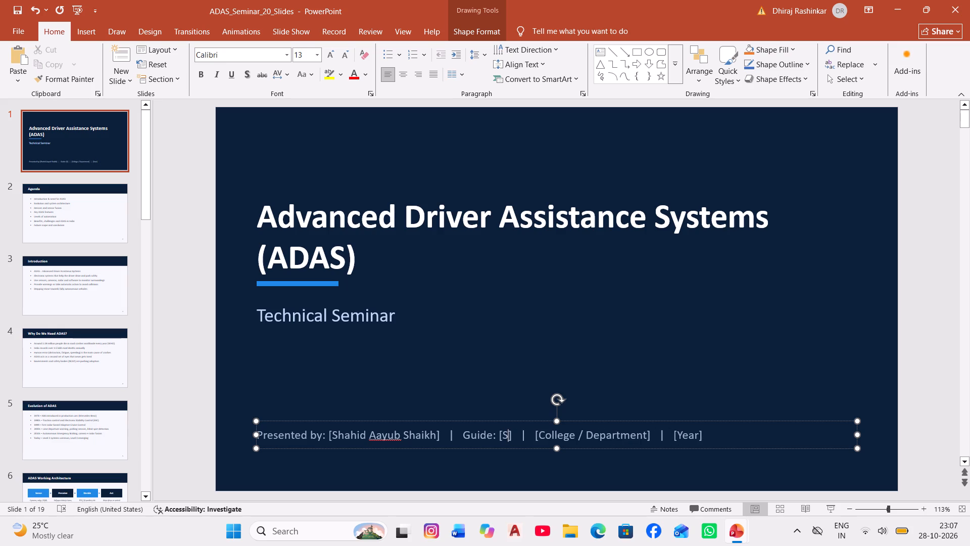
key(period)
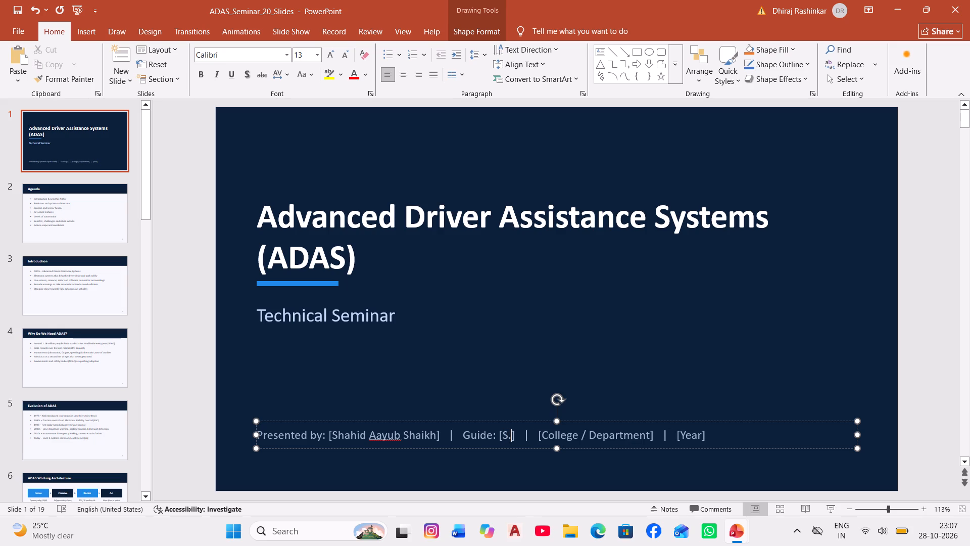
key(s)
key(period)
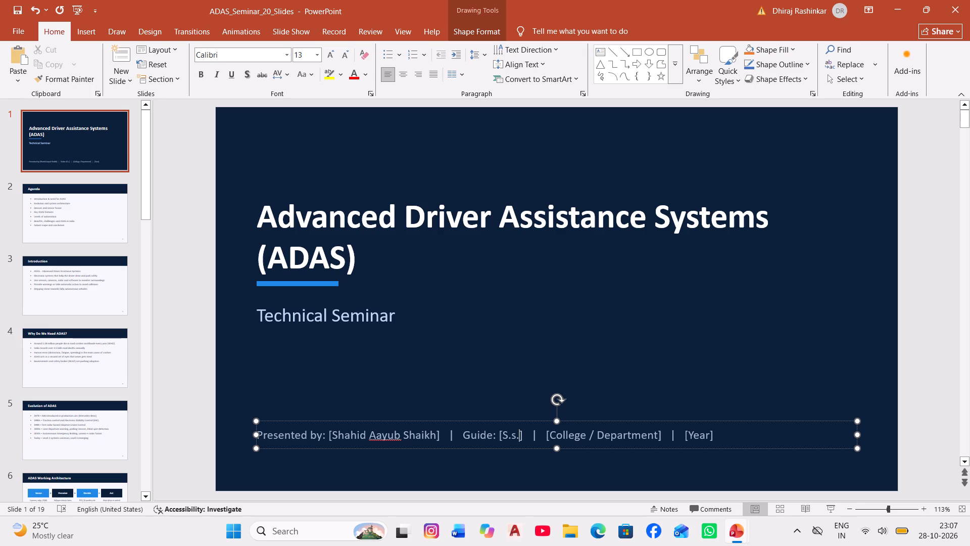
key(BackSpace)
key(BackSpace)
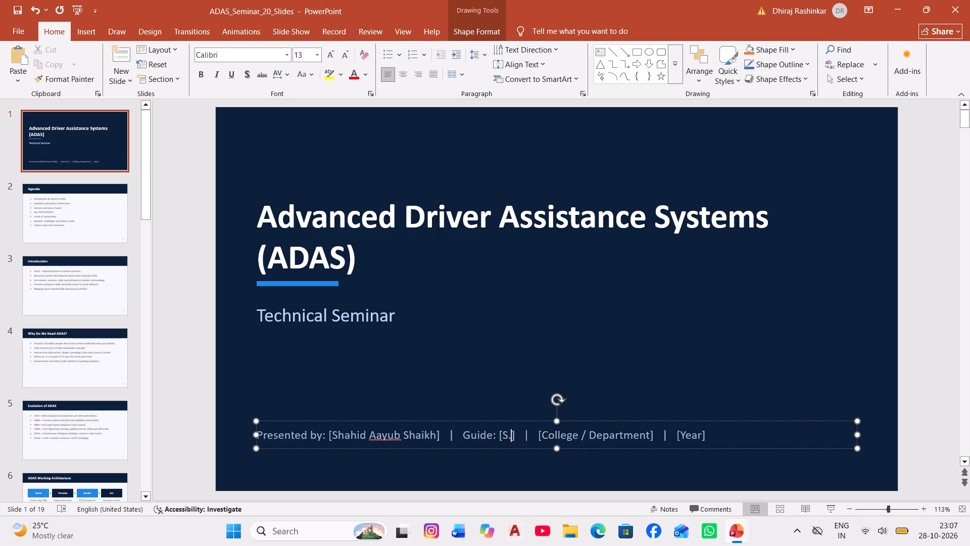
key(shift+s)
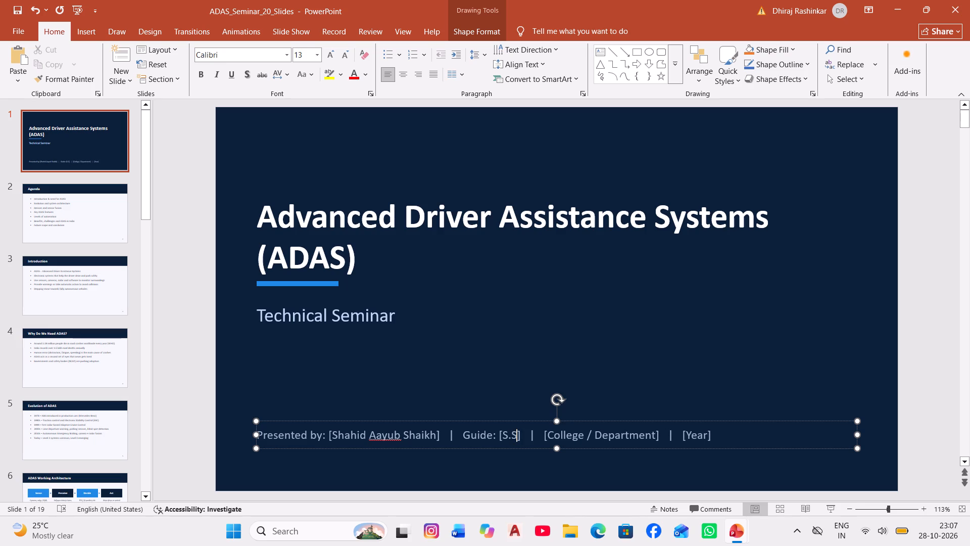
key(period)
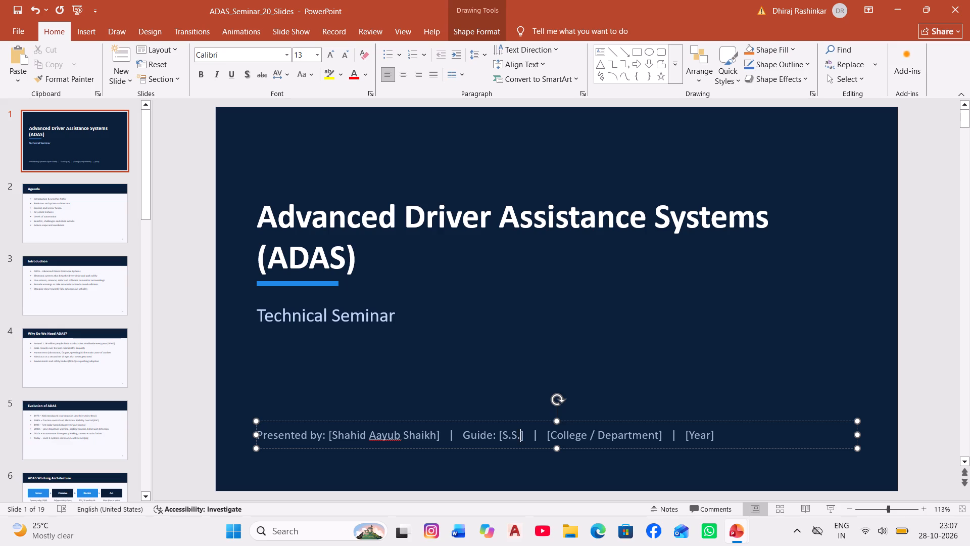
text(Va)
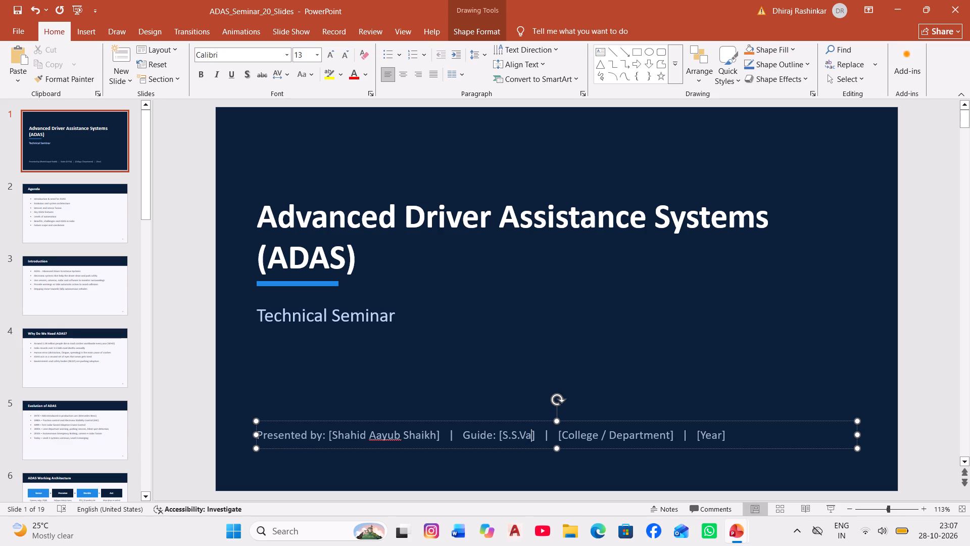
key(d)
text(it)
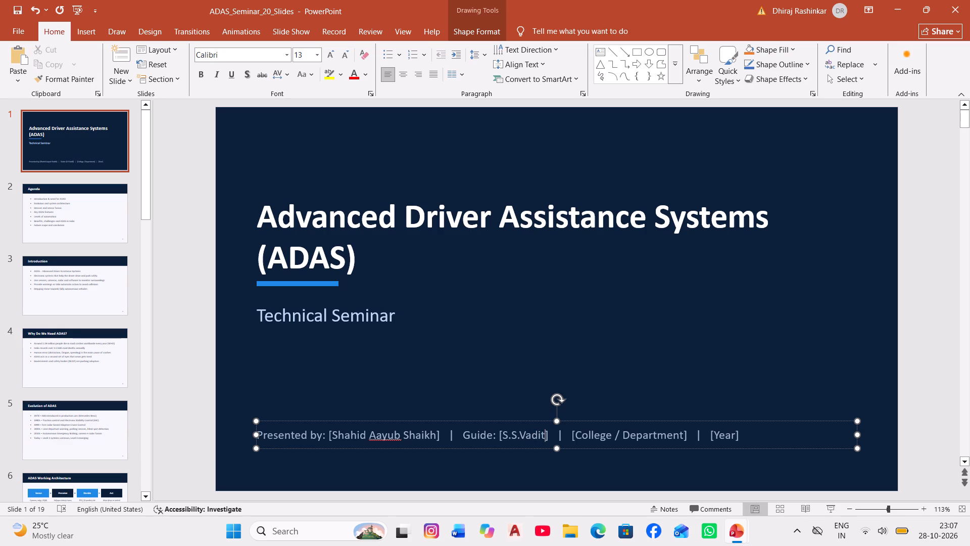
text(ke)
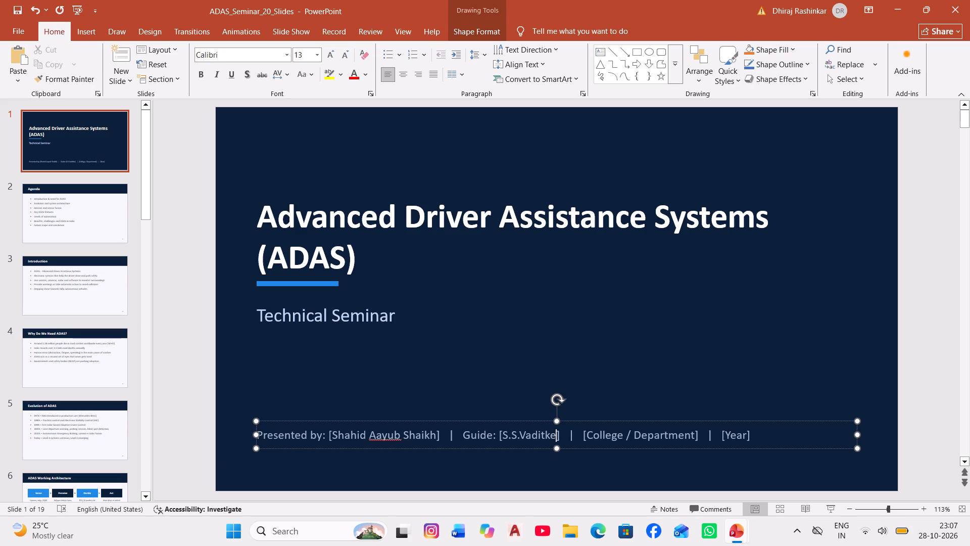
Insert the title "Mr." and a space before the guide's initials inside the brackets.
click(501, 433)
key(shift+m)
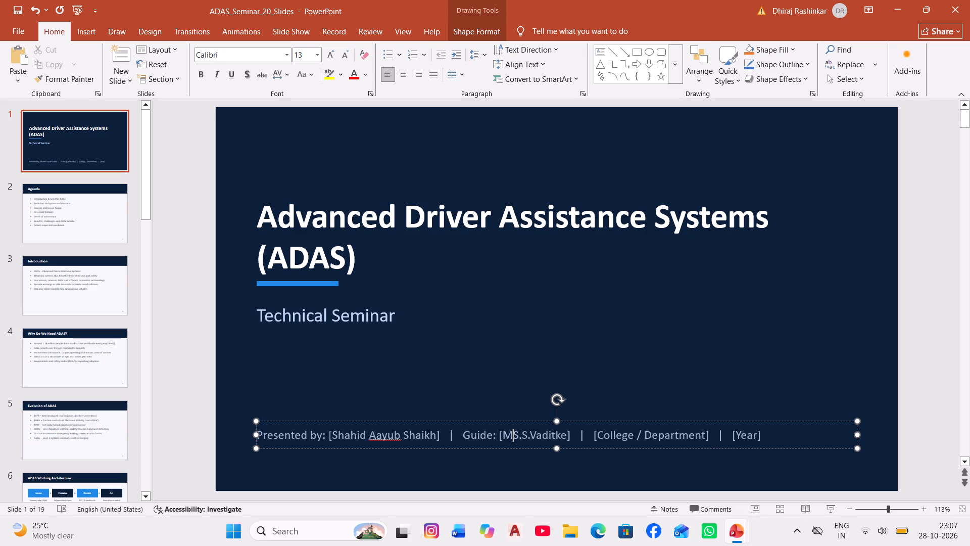
key(r)
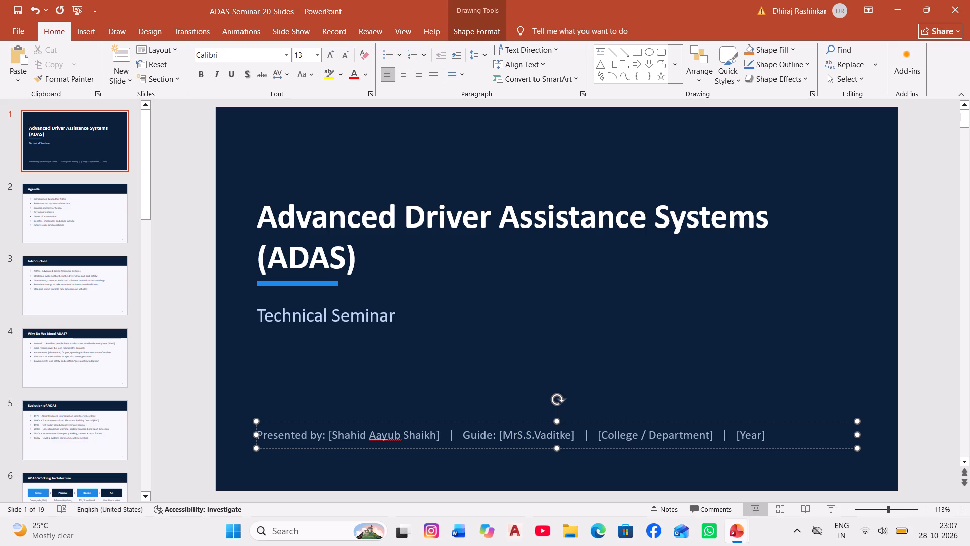
key(period)
key(space)
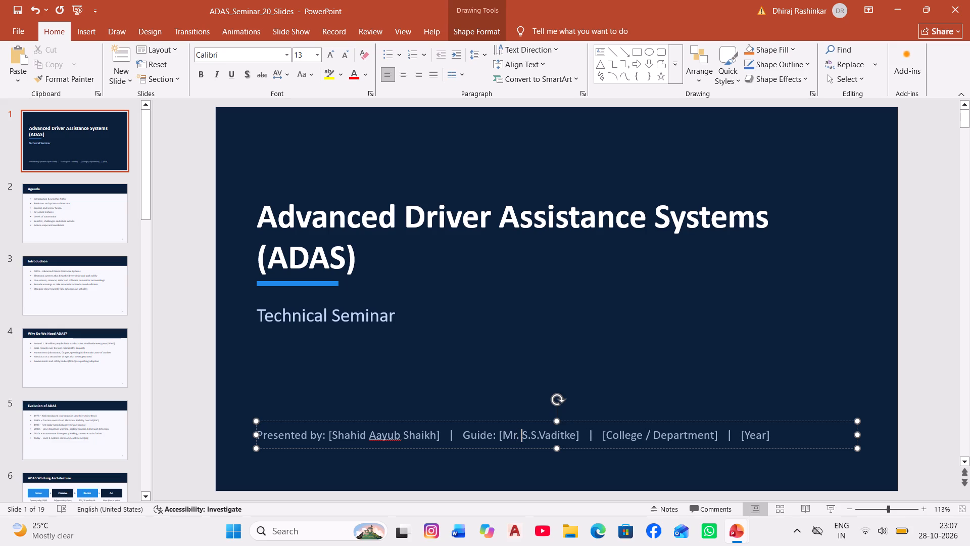
Replace the "College / Department" placeholder on the title slide with "GPAN Ahilyanagar", keeping the square brackets.
click(715, 437)
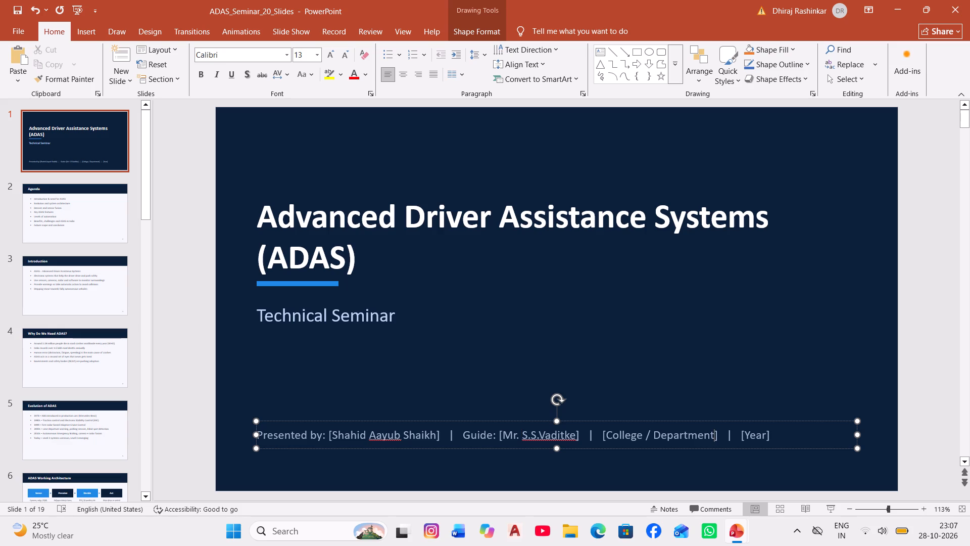
key(BackSpace)
key(BackSpace)
key(BackSpace)
key(BackSpace)
key(BackSpace)
key(BackSpace)
key(BackSpace)
key(BackSpace)
key(BackSpace)
key(BackSpace)
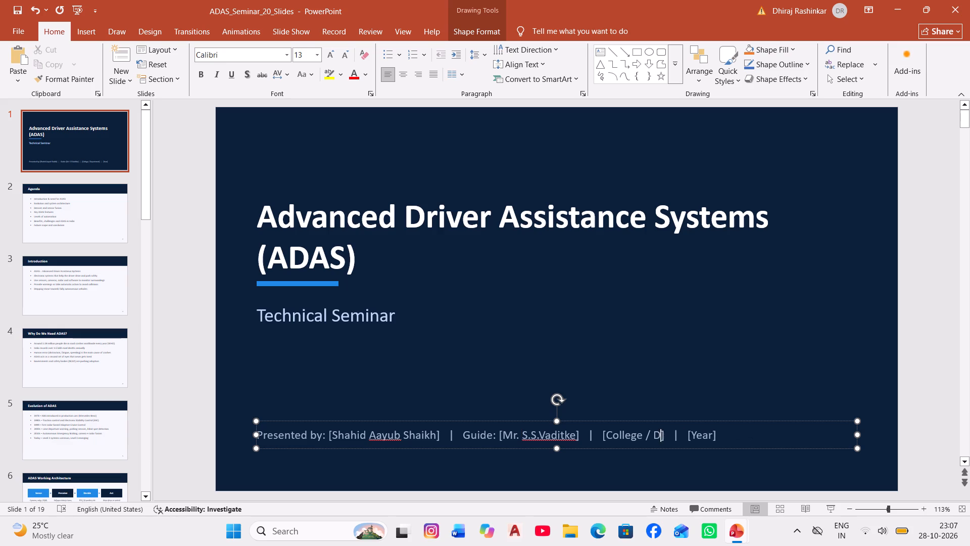
key(BackSpace)
key(BackSpace)
key(BackSpace)
key(BackSpace)
key(BackSpace)
key(BackSpace)
key(BackSpace)
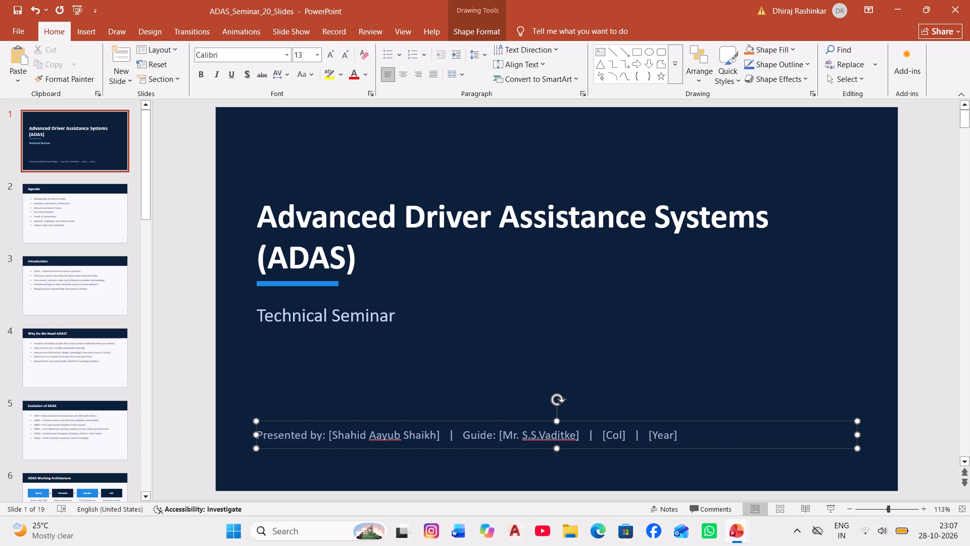
key(BackSpace)
key(BackSpace)
key(BackSpace)
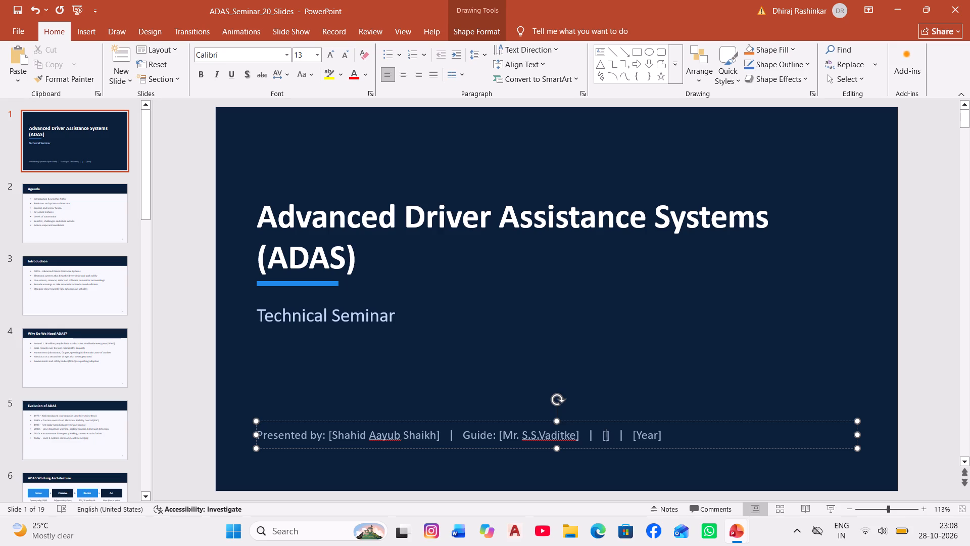
key(shift+g)
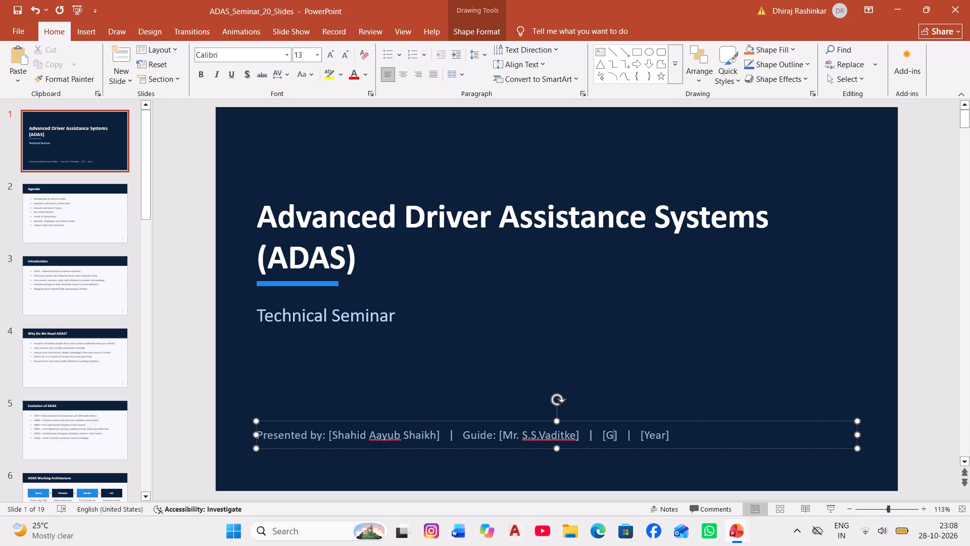
key(p)
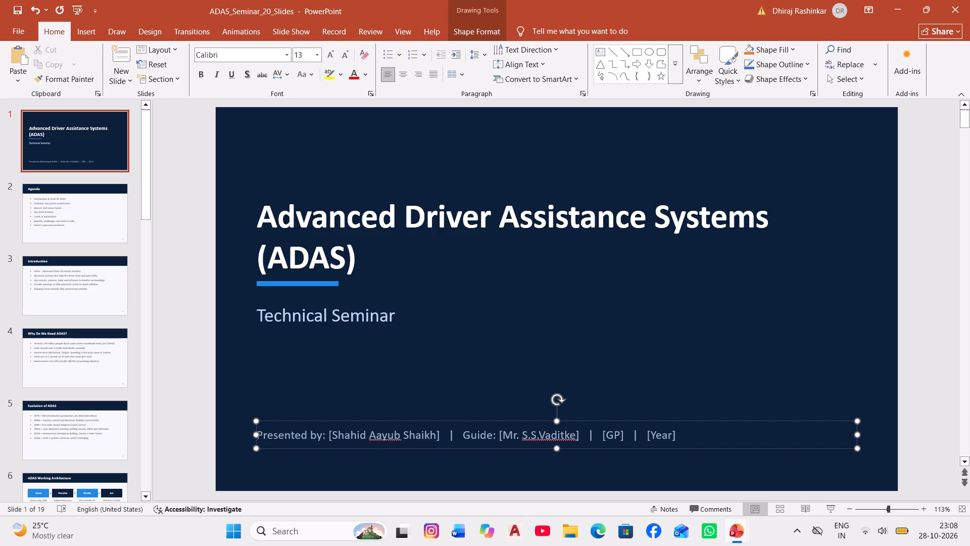
key(a)
key(n)
key(space)
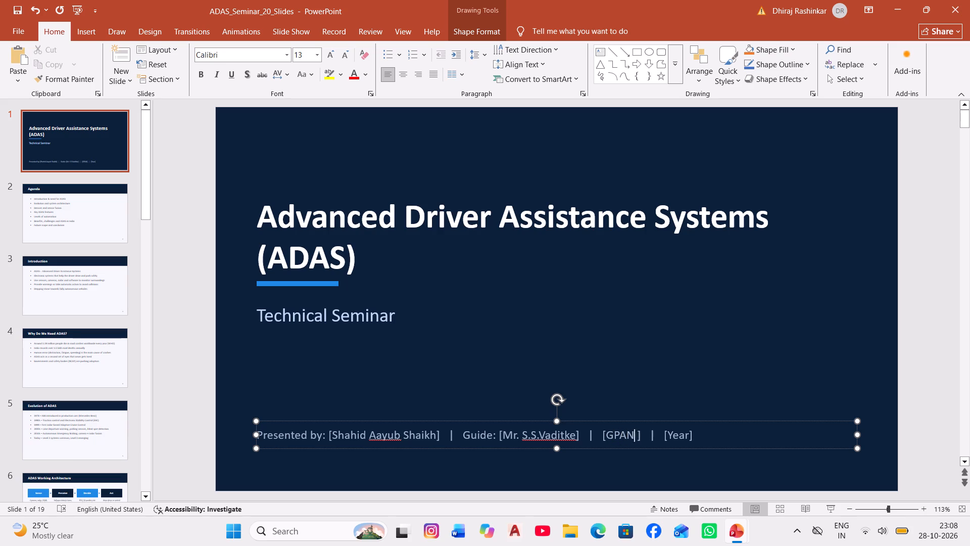
key(a)
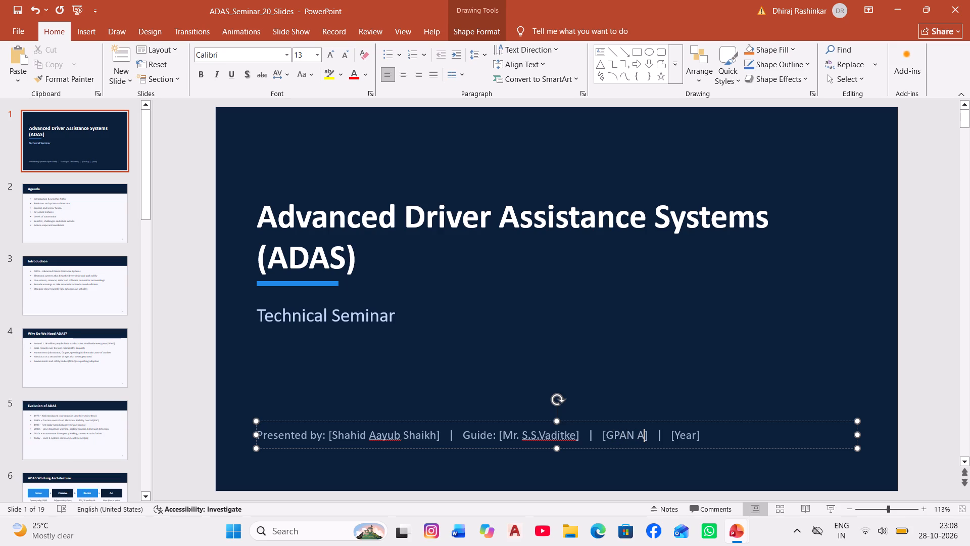
key(h)
key(i)
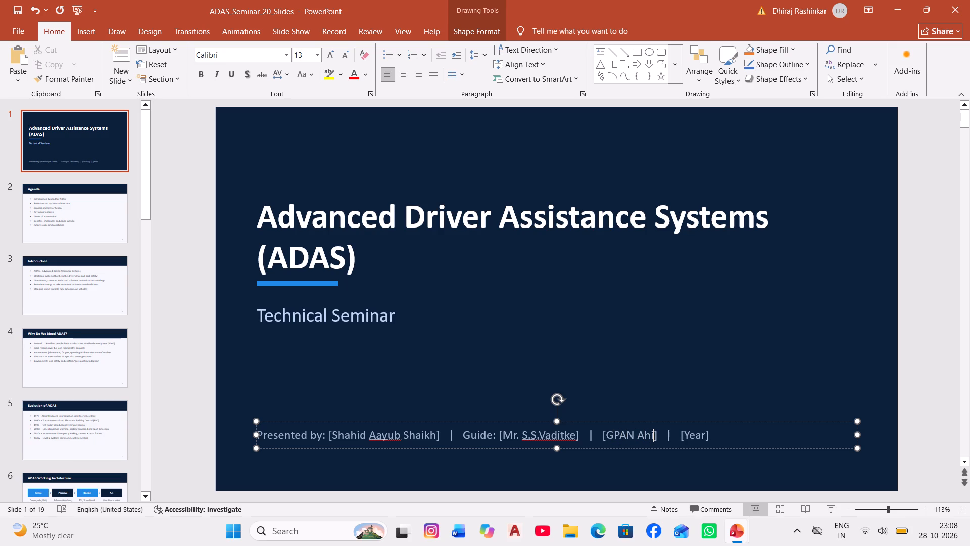
text(ly)
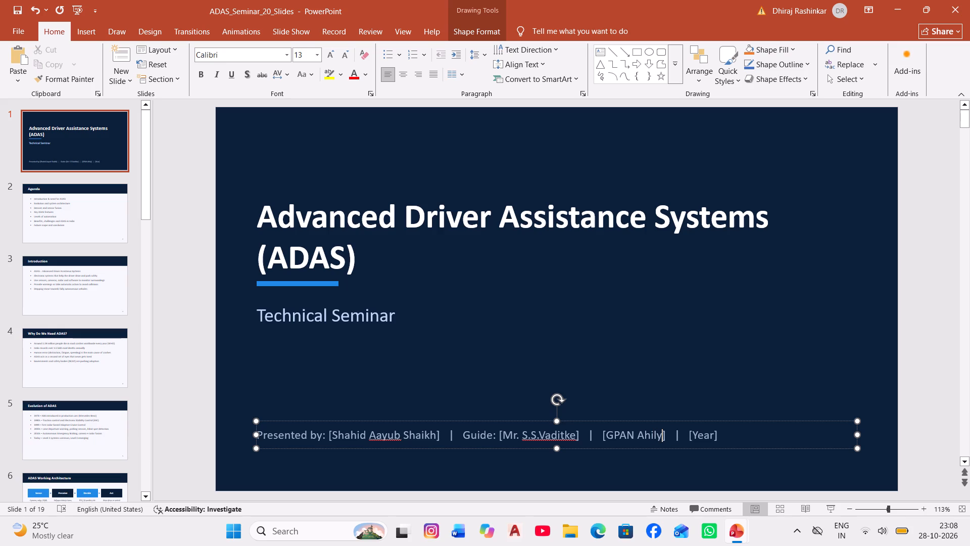
key(a)
text(naga)
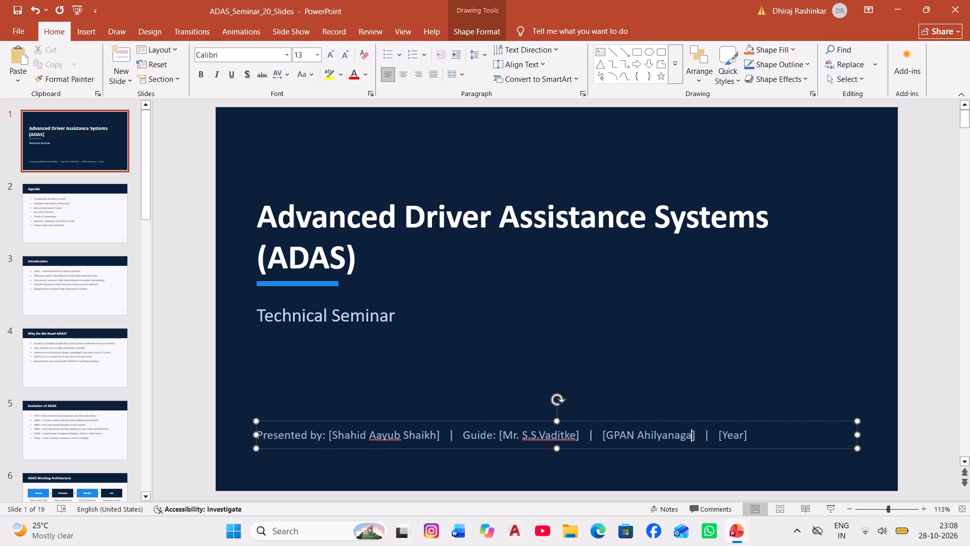
key(r)
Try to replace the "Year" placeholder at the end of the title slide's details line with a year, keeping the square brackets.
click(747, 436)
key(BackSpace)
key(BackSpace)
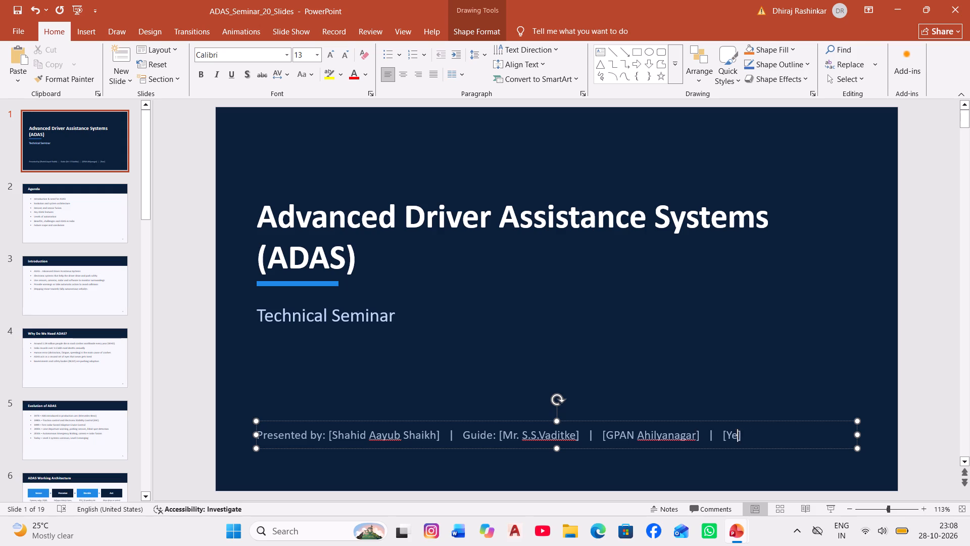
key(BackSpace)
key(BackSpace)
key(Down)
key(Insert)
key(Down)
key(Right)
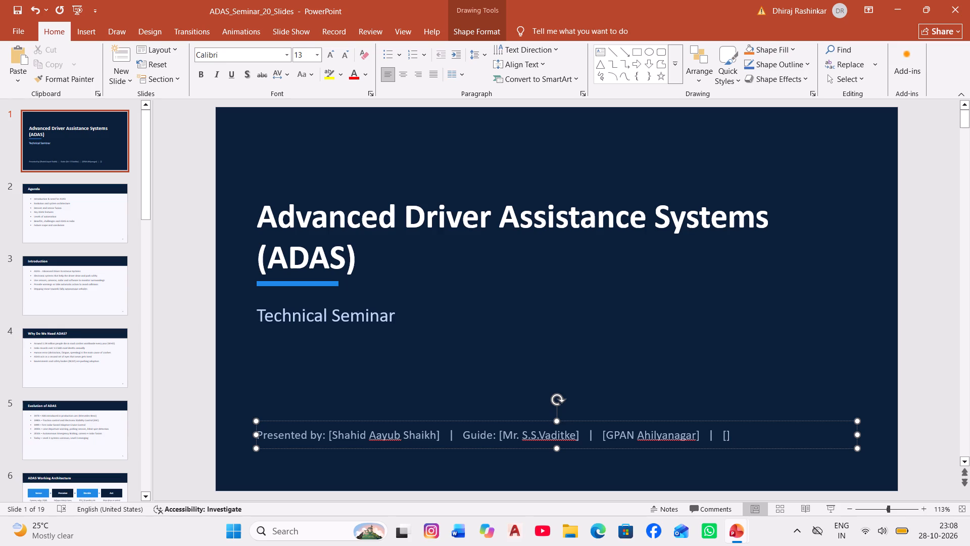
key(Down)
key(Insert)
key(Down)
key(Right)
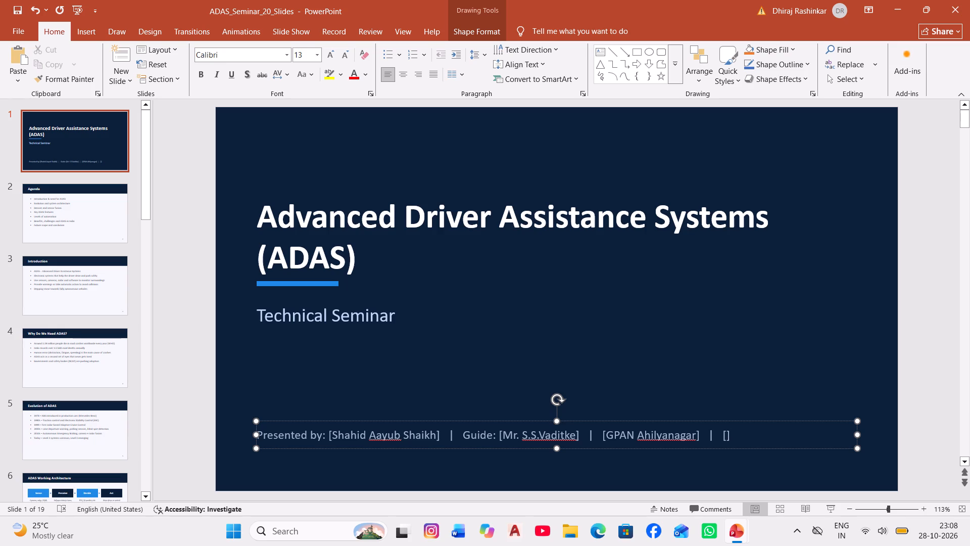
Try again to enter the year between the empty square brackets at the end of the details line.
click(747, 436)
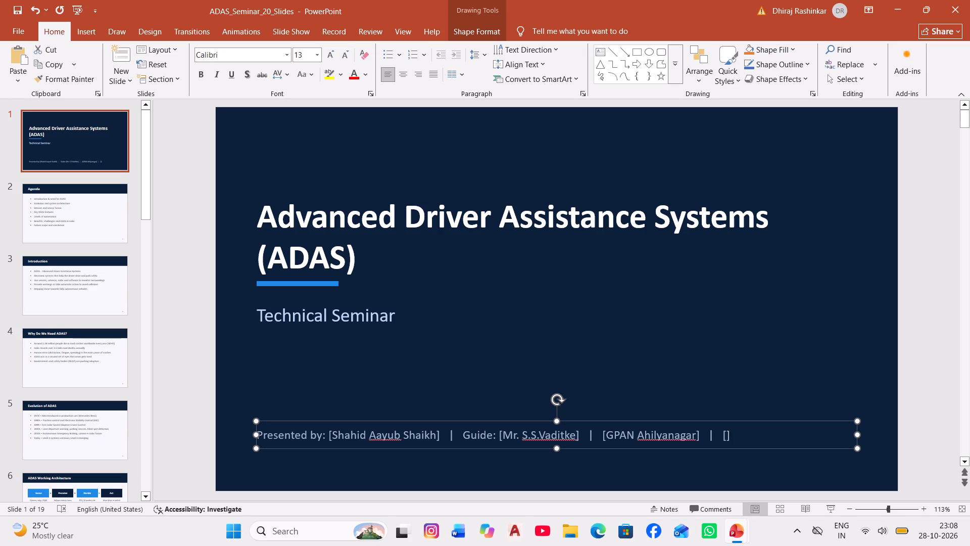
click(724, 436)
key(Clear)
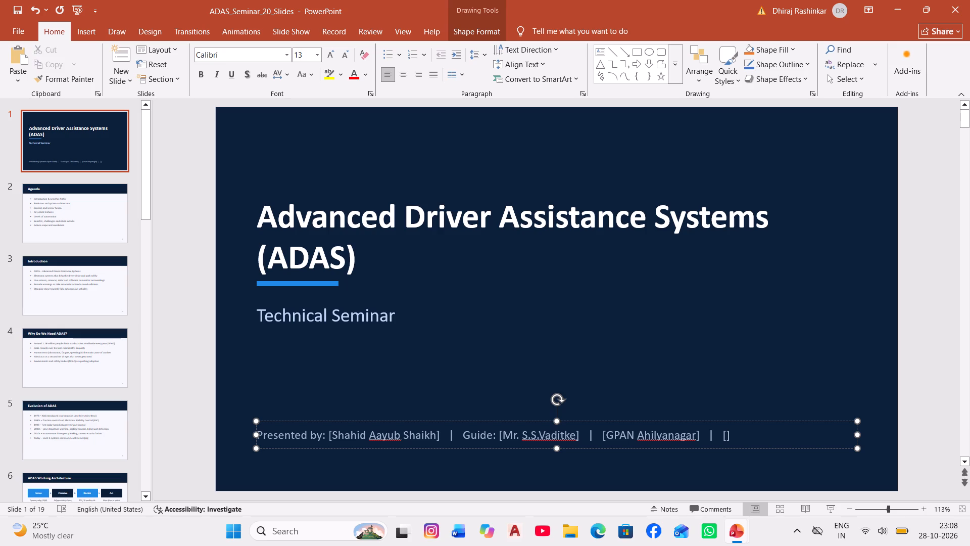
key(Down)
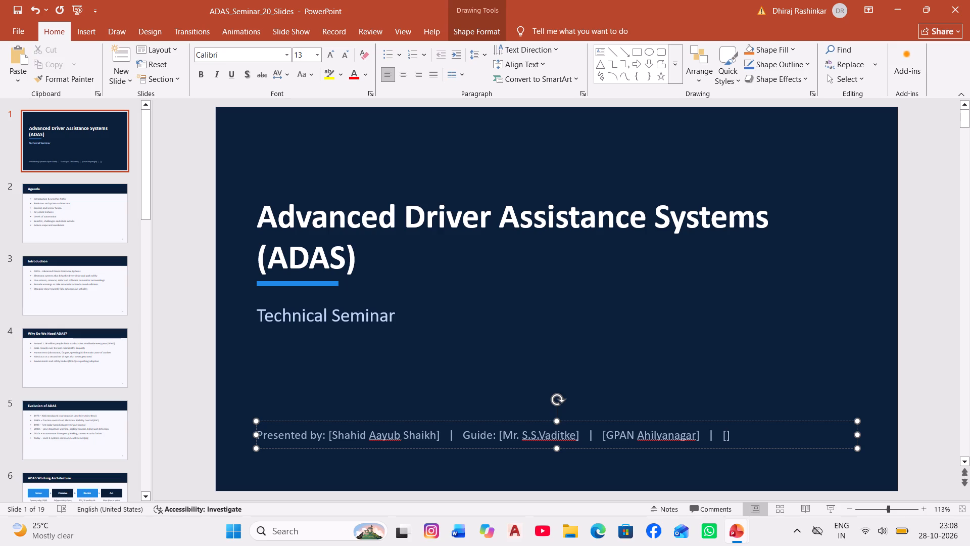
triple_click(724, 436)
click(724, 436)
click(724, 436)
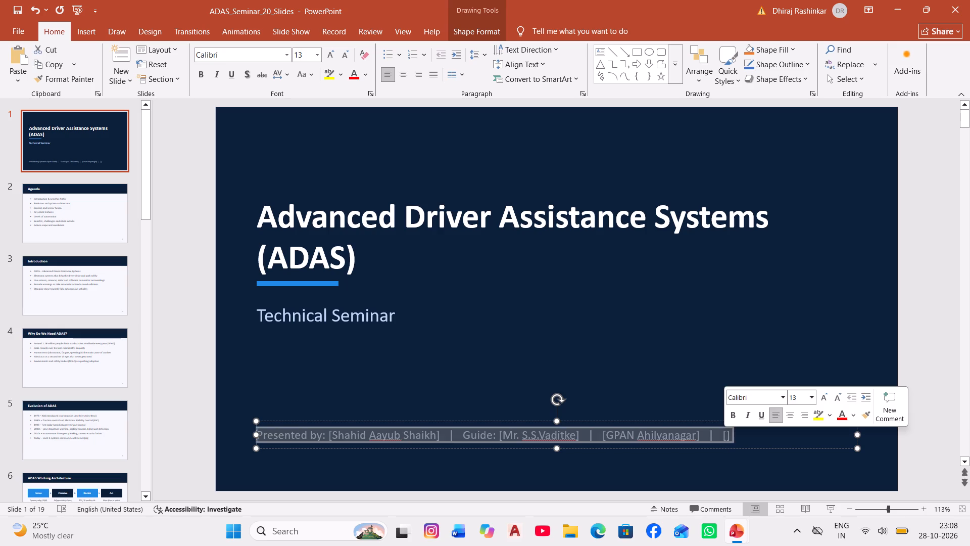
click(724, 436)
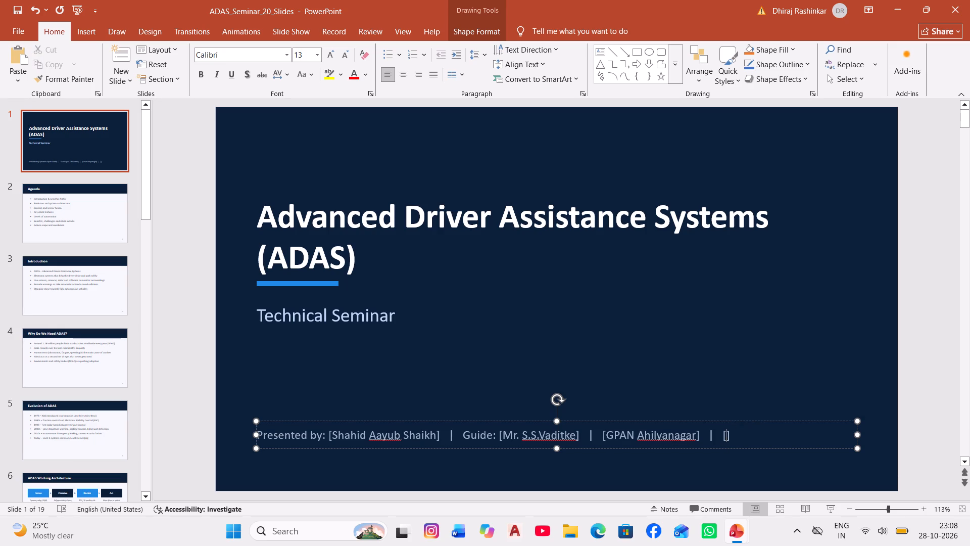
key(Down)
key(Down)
Delete the whole line with the presenter, guide, college and year details from the title slide.
key(BackSpace)
key(BackSpace)
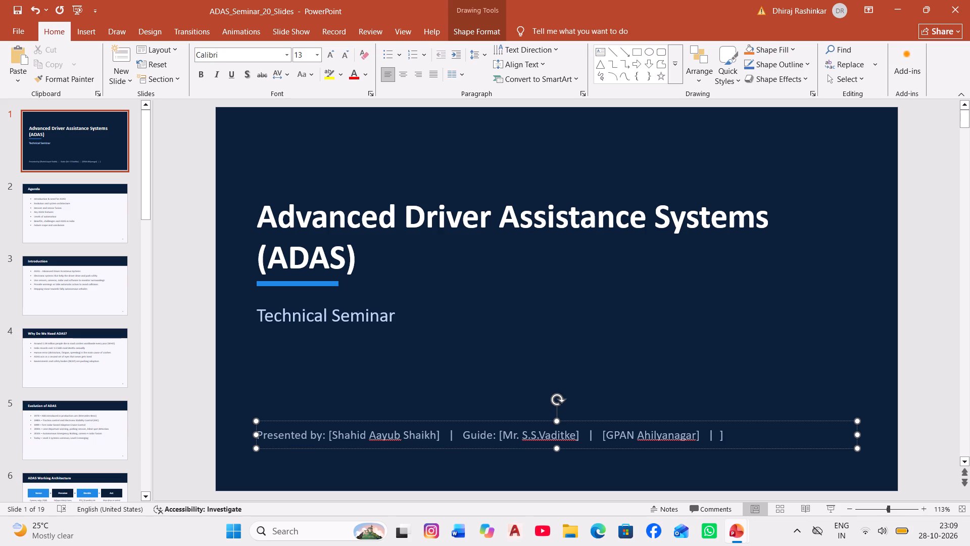
click(724, 436)
key(BackSpace)
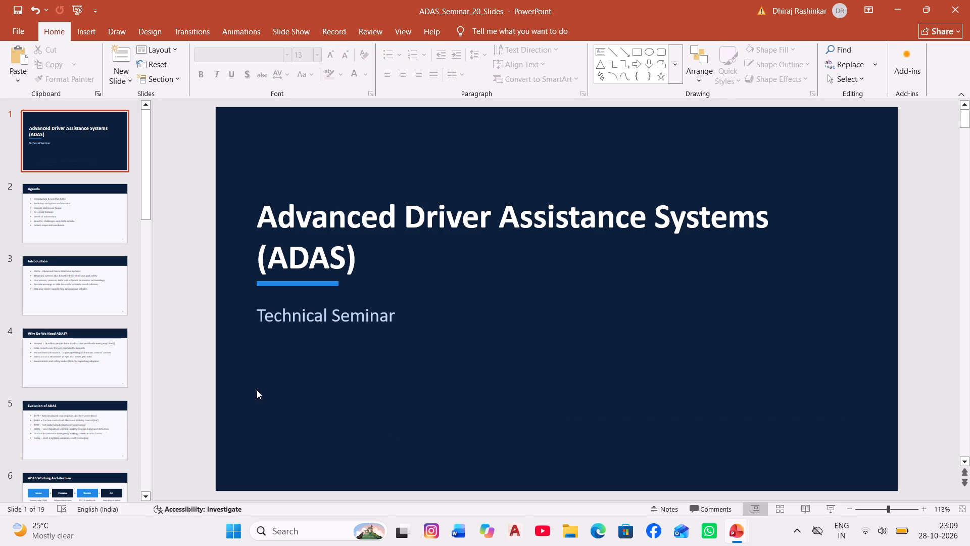
Place a new text box below the "Technical Seminar" subtitle on the title slide.
triple_click(267, 376)
click(267, 376)
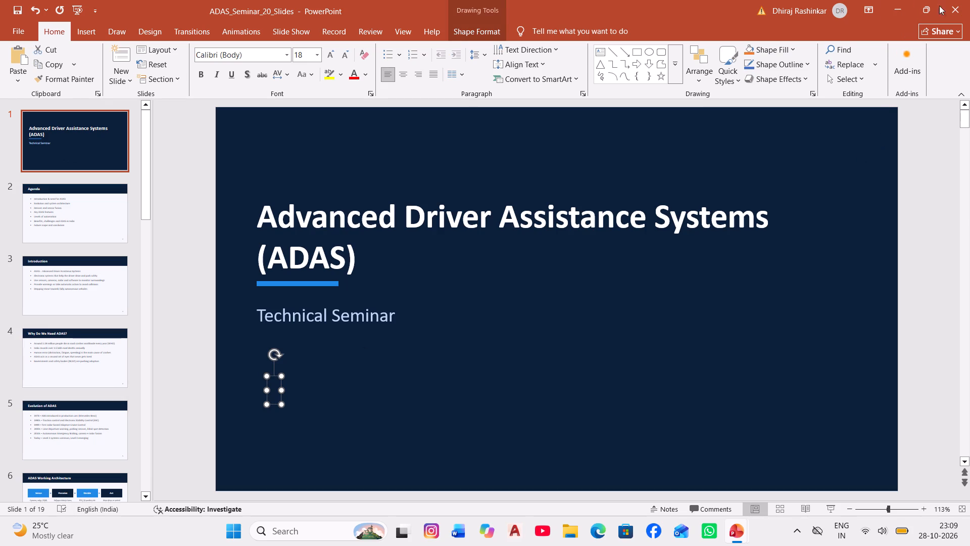
Close the ADAS_Seminar_20_Slides presentation and discard its unsaved changes.
click(969, 5)
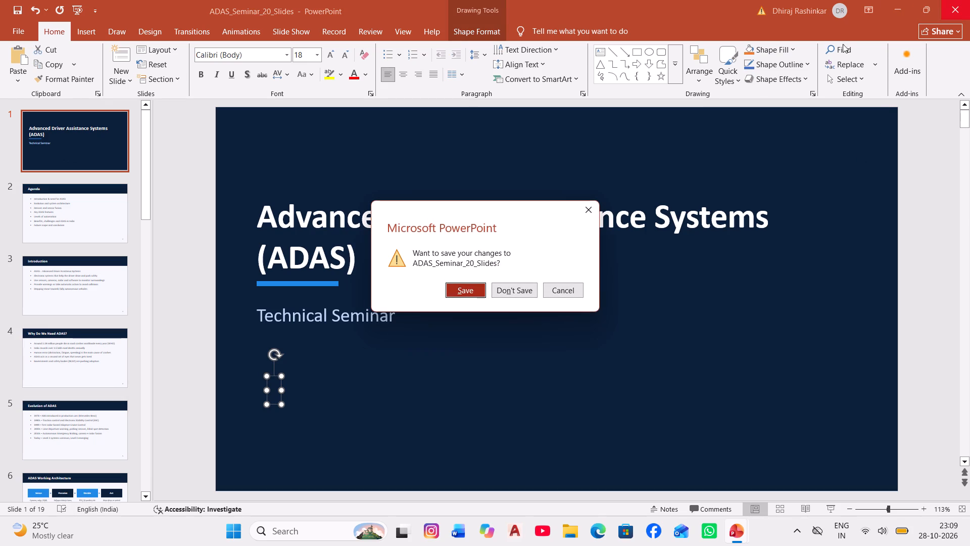
click(508, 290)
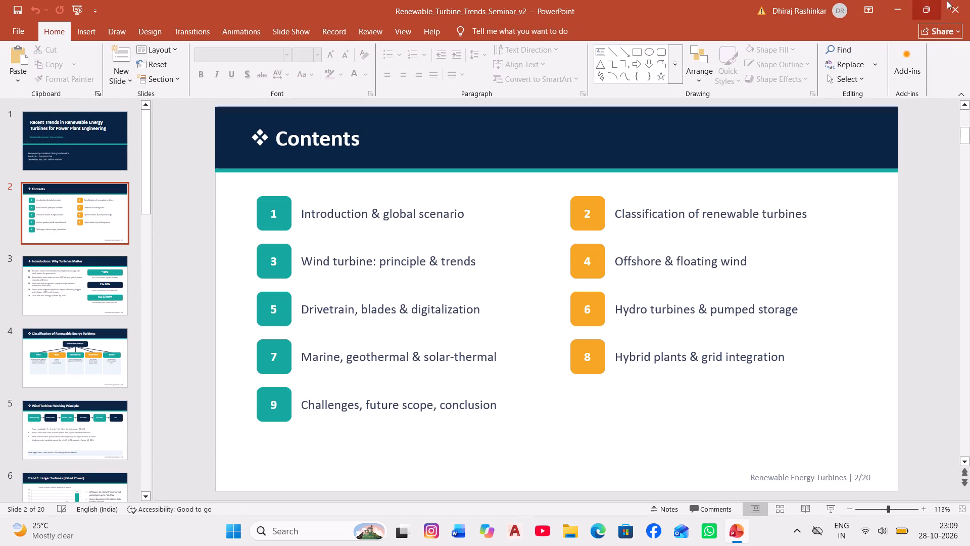
Close the Renewable_Turbine_Trends_Seminar_v2 presentation that is still open.
click(969, 0)
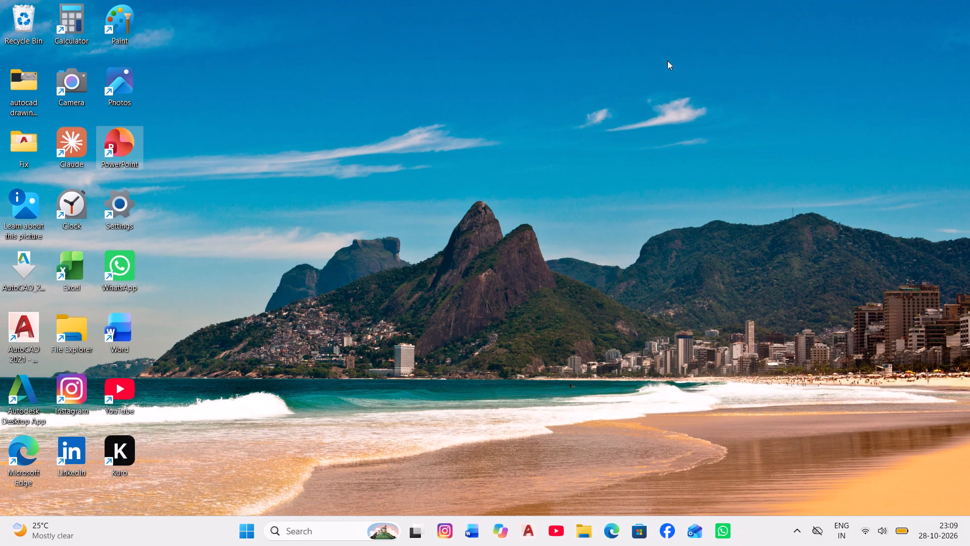
Try to open WhatsApp from the desktop.
click(101, 277)
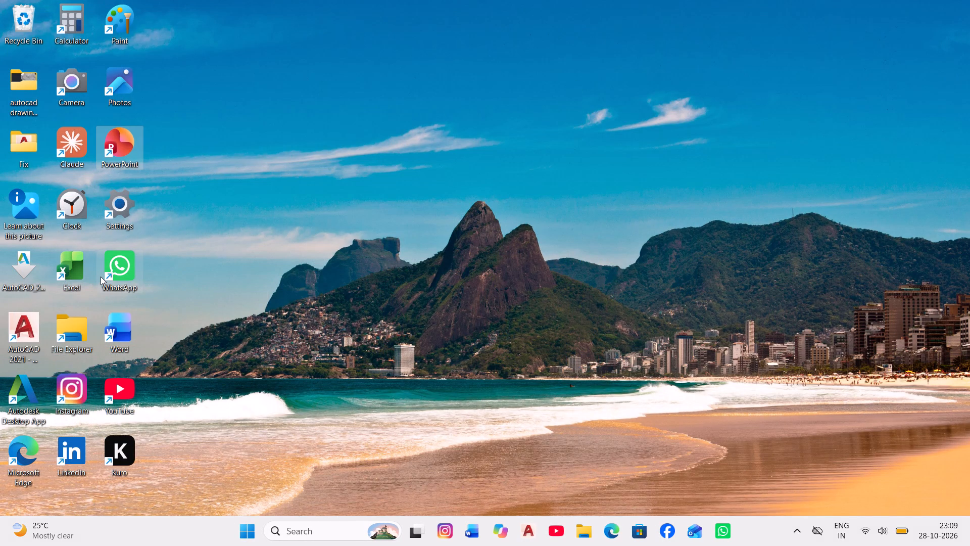
click(107, 270)
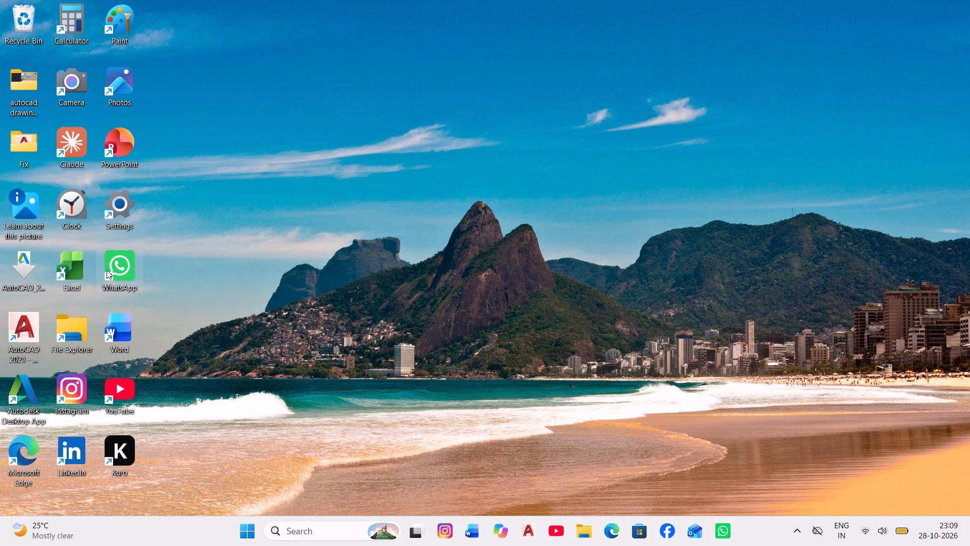
click(107, 270)
click(118, 265)
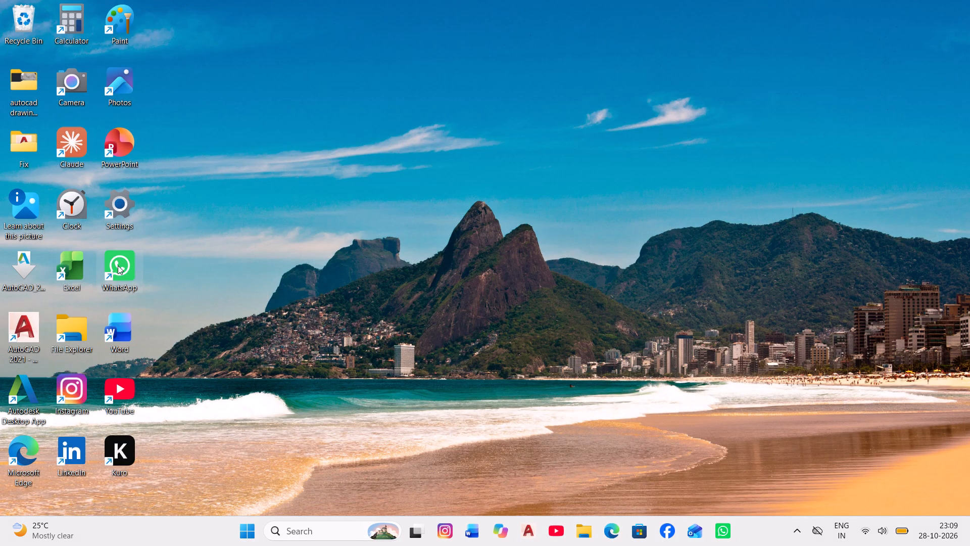
double_click(118, 265)
double_click(118, 265)
right_click(118, 265)
right_click(118, 265)
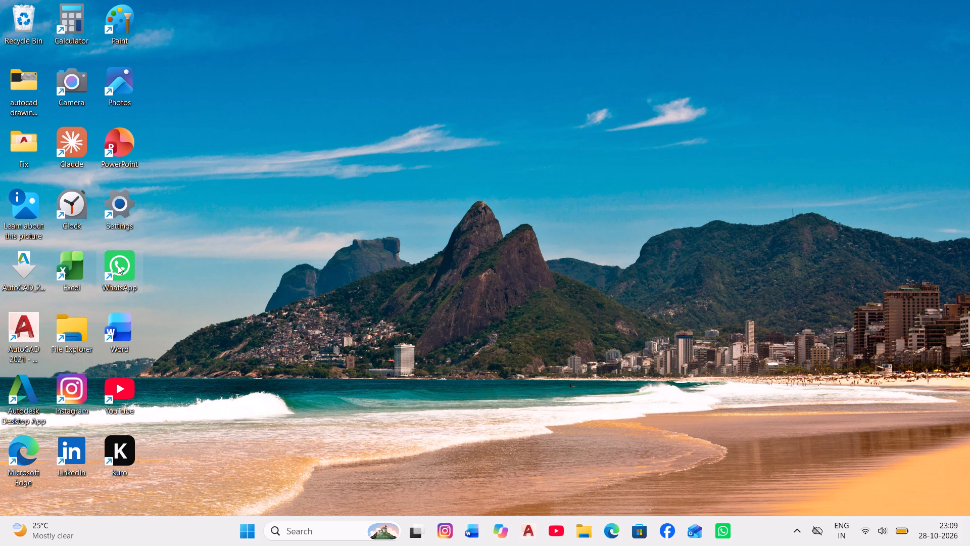
click(118, 265)
right_click(118, 265)
click(118, 265)
drag(118, 265, 317, 452)
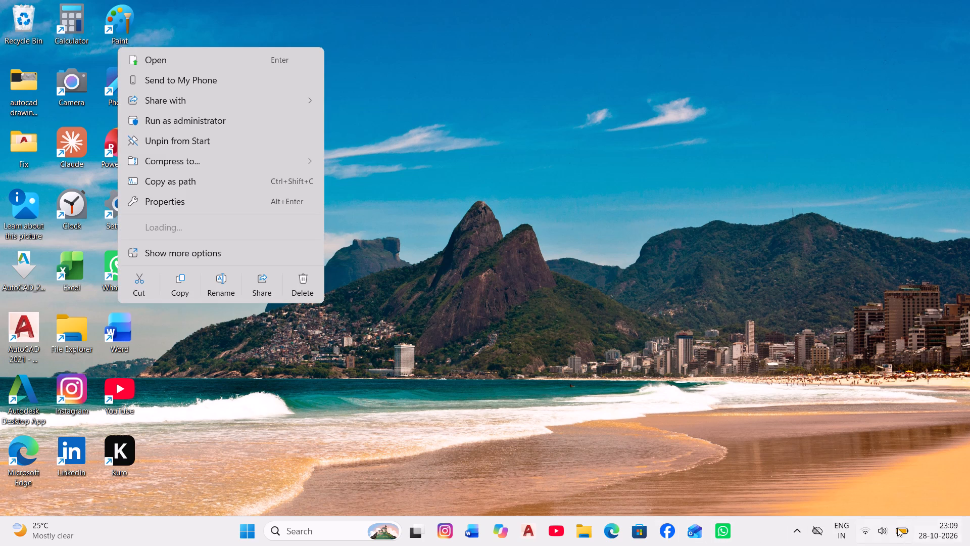
double_click(712, 524)
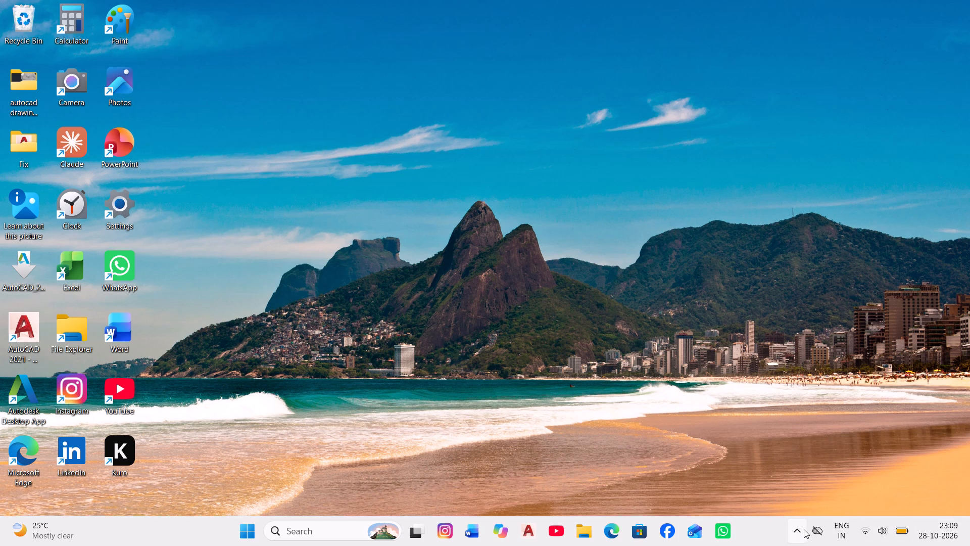
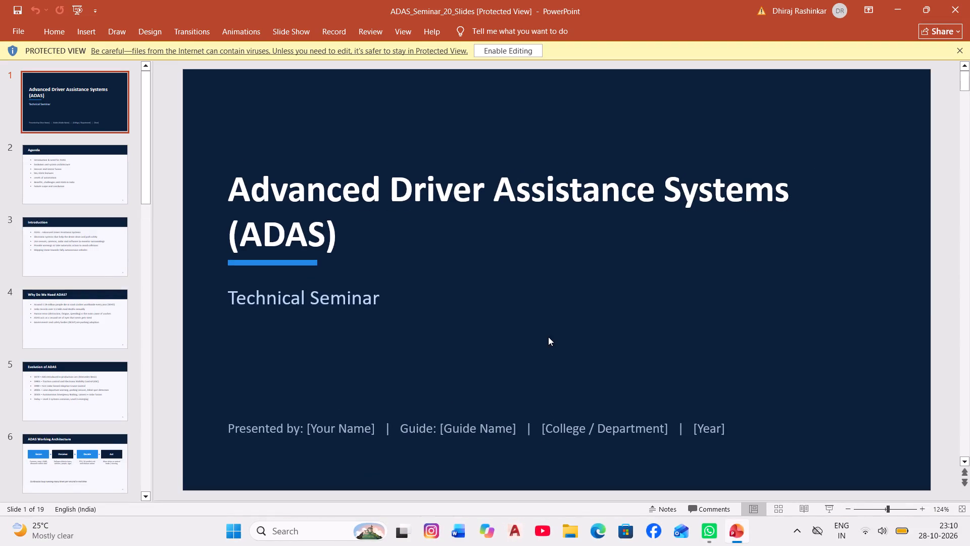
Look through the ADAS seminar slides down to the Conclusion slide and return to the title slide.
scroll(548, 337, left, 6)
scroll(171, 338, down, 13)
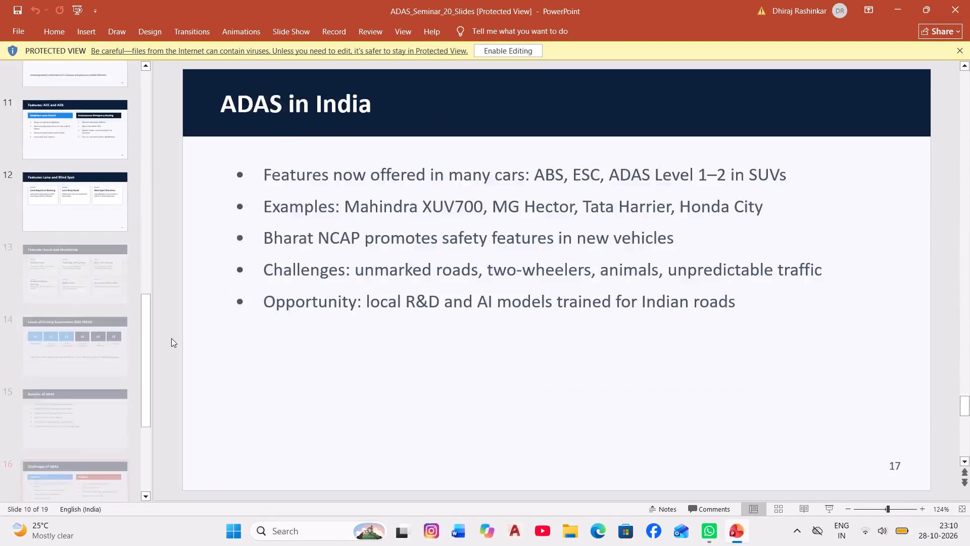
scroll(171, 338, down, 2)
scroll(171, 338, down, 20)
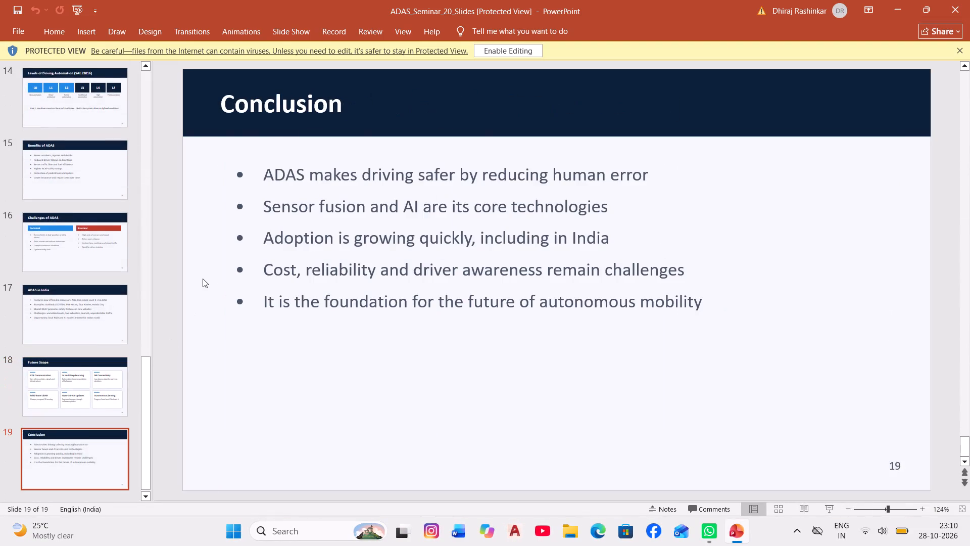
scroll(44, 325, down, 3)
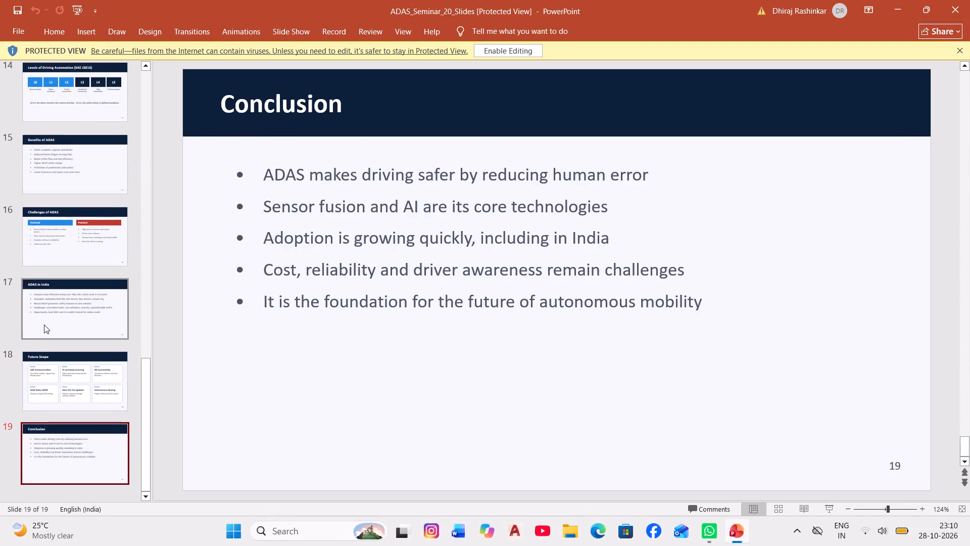
scroll(44, 325, up, 20)
scroll(44, 325, up, 16)
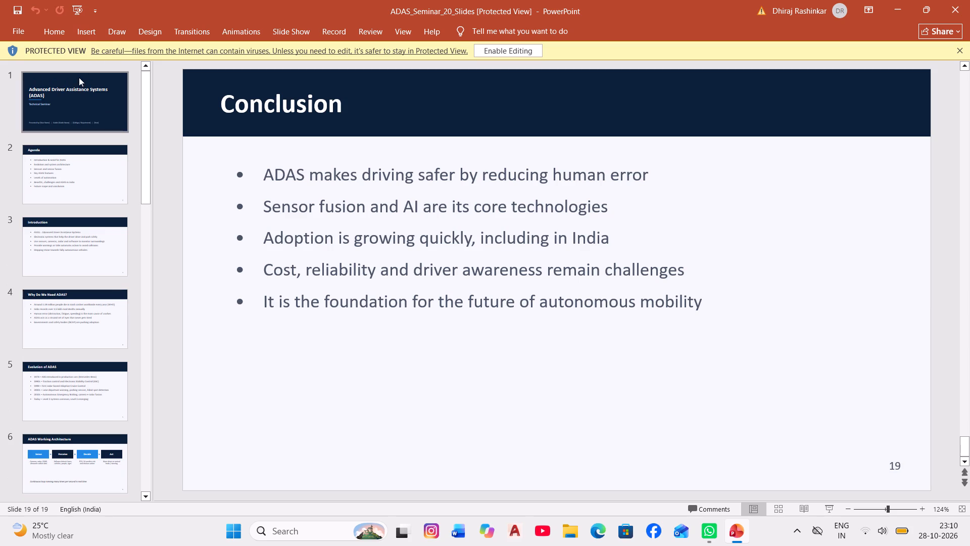
click(78, 81)
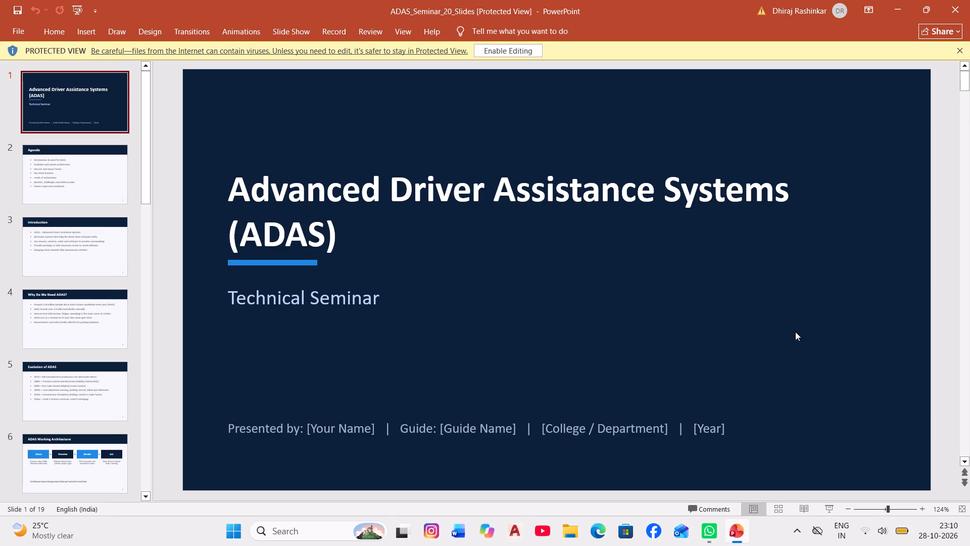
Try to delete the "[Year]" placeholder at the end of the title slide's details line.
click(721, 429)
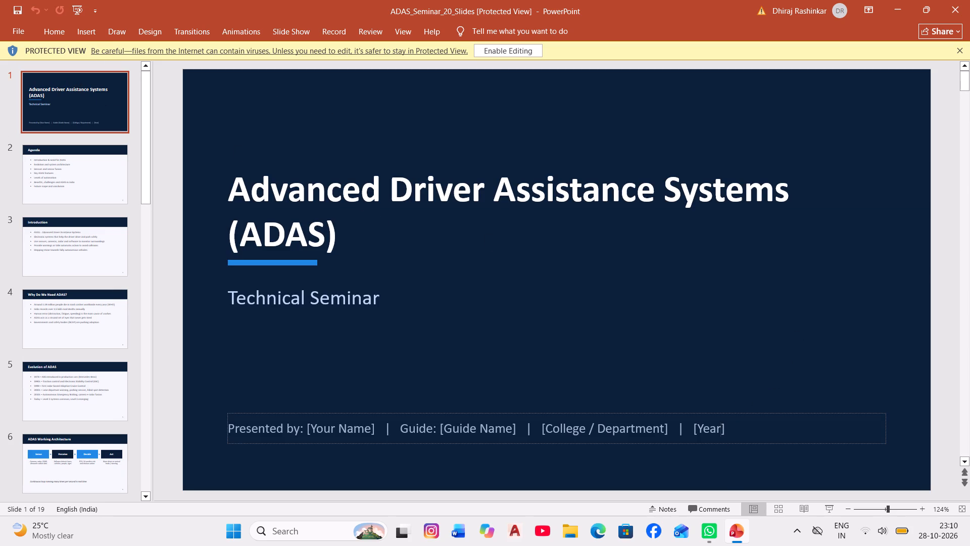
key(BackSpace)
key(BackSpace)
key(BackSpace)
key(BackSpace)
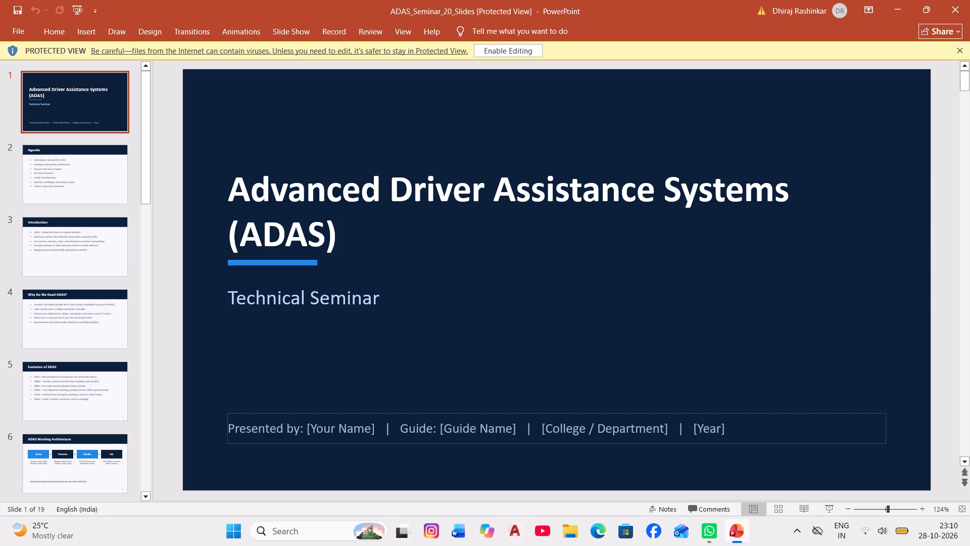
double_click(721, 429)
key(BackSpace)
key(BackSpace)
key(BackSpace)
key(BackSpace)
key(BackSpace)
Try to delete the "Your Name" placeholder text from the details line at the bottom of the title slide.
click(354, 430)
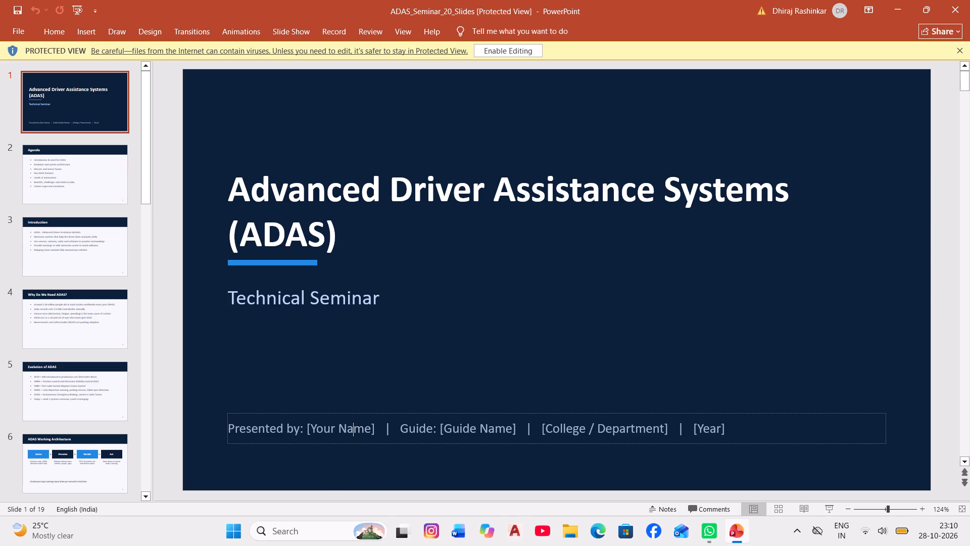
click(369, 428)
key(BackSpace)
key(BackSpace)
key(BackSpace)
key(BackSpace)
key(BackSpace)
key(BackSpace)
Enable editing for the protected ADAS seminar presentation.
click(491, 54)
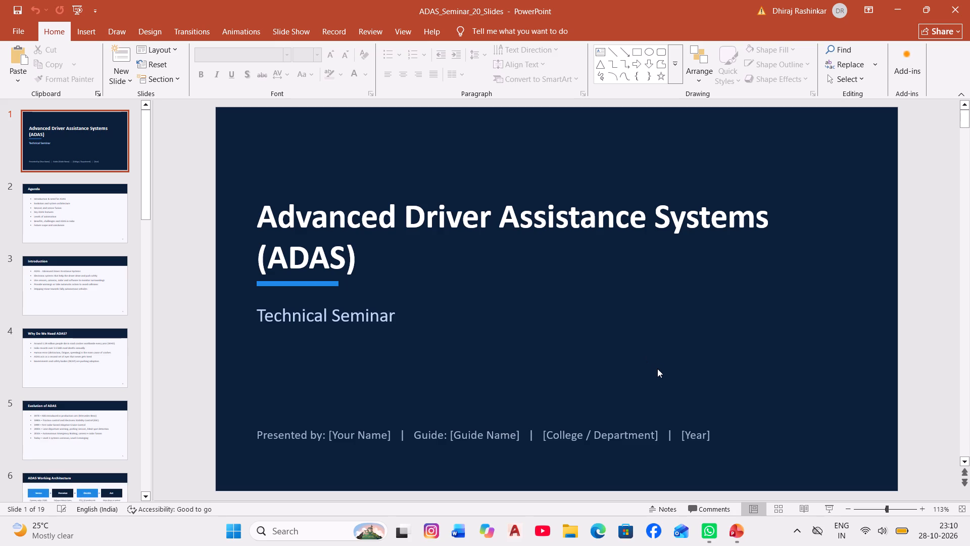
Clear the "Year" placeholder at the end of the title slide's details line, keeping the square brackets.
click(704, 436)
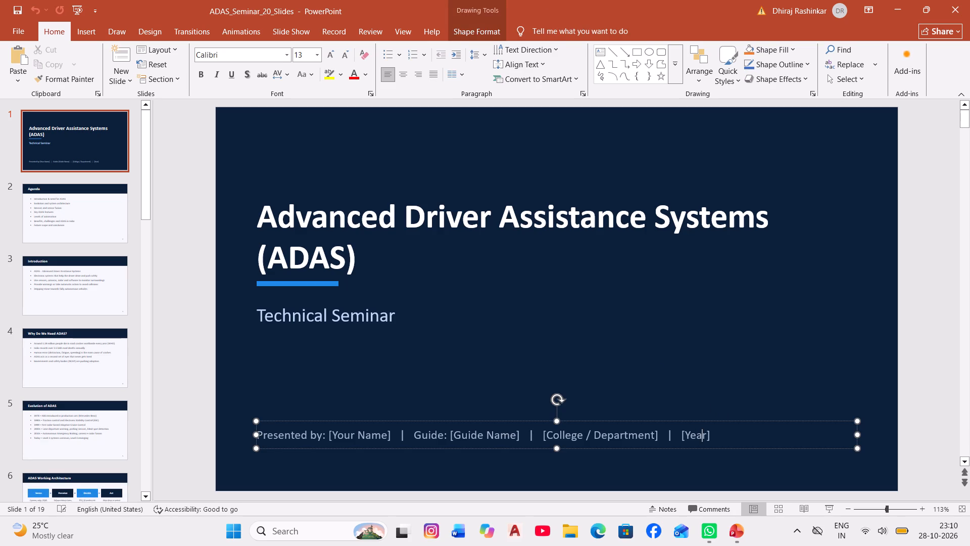
click(707, 434)
key(BackSpace)
key(BackSpace)
key(BackSpace)
key(BackSpace)
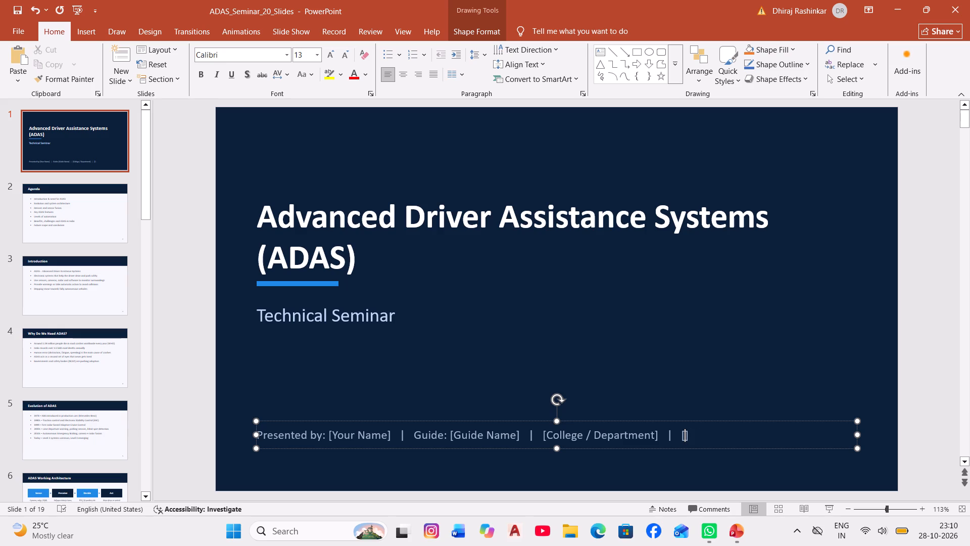
key(Down)
key(Down)
key(Down)
key(Down)
Replace the "Your Name" placeholder after "Presented by:" with the presenter's full name, keeping the square brackets.
click(385, 437)
key(BackSpace)
key(BackSpace)
key(BackSpace)
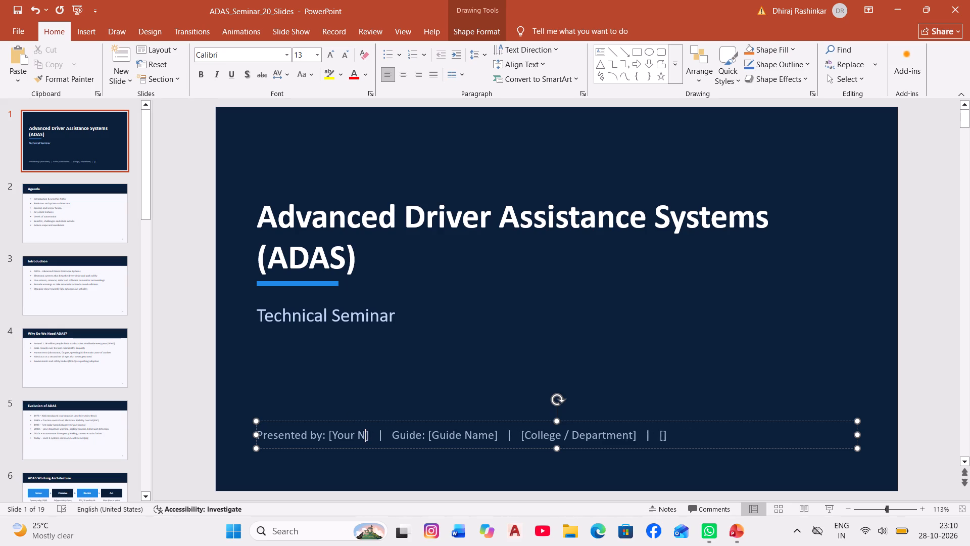
key(BackSpace)
key(BackSpace)
key(BackSpace)
key(BackSpace)
key(BackSpace)
key(BackSpace)
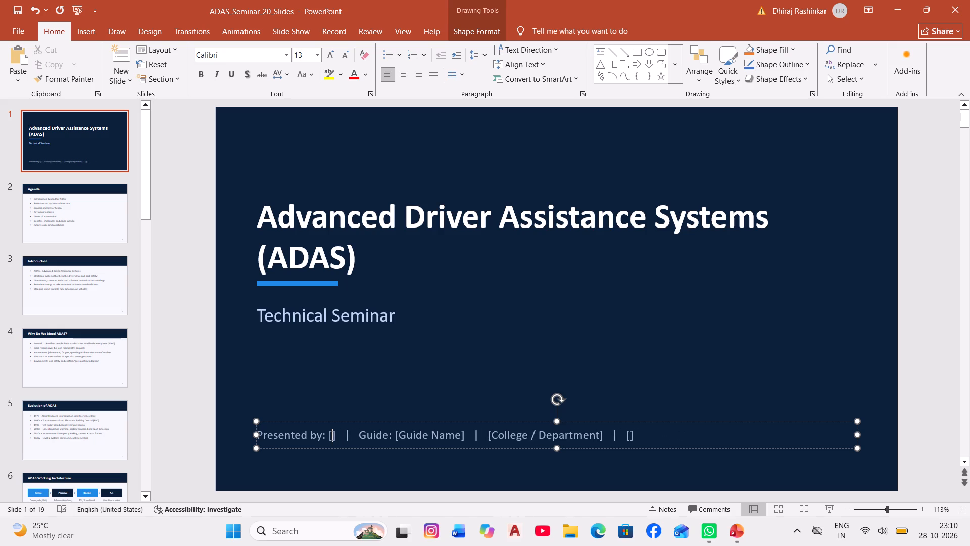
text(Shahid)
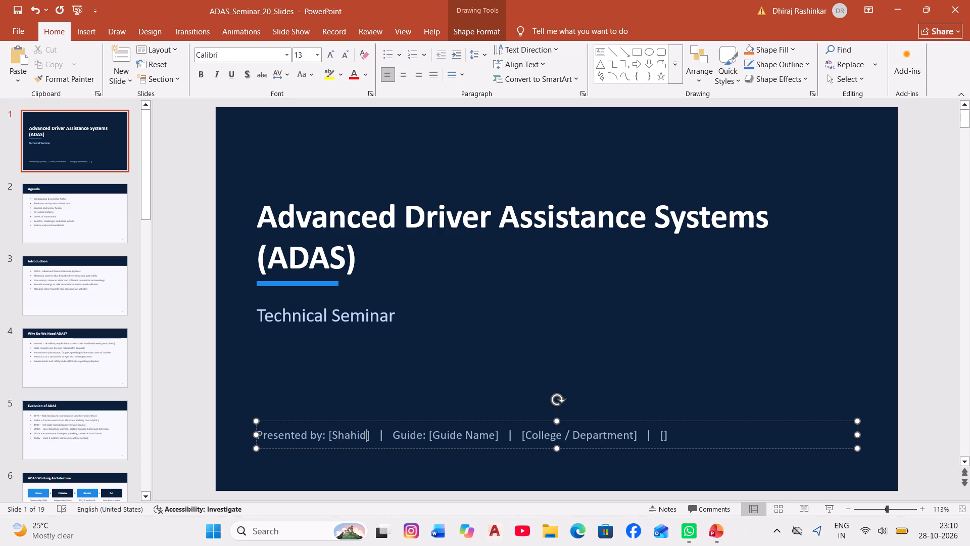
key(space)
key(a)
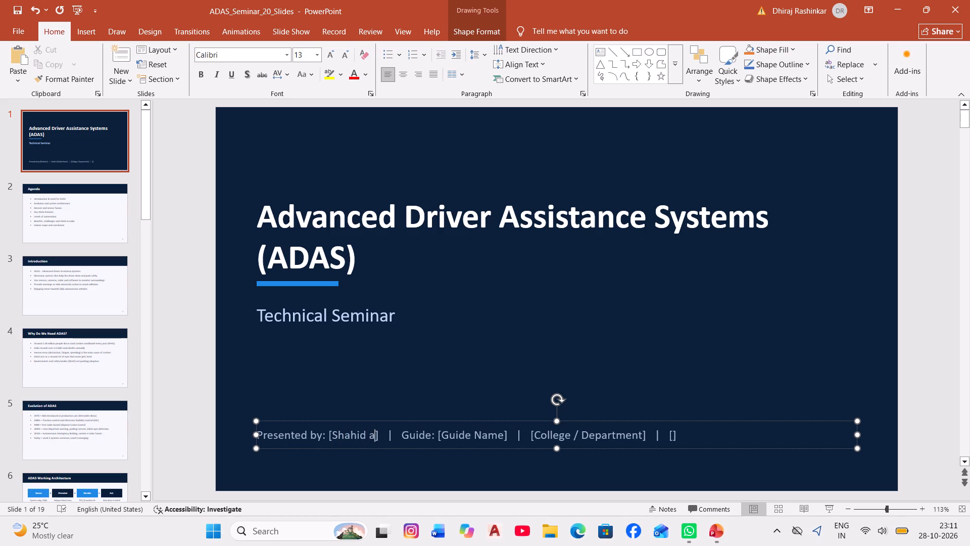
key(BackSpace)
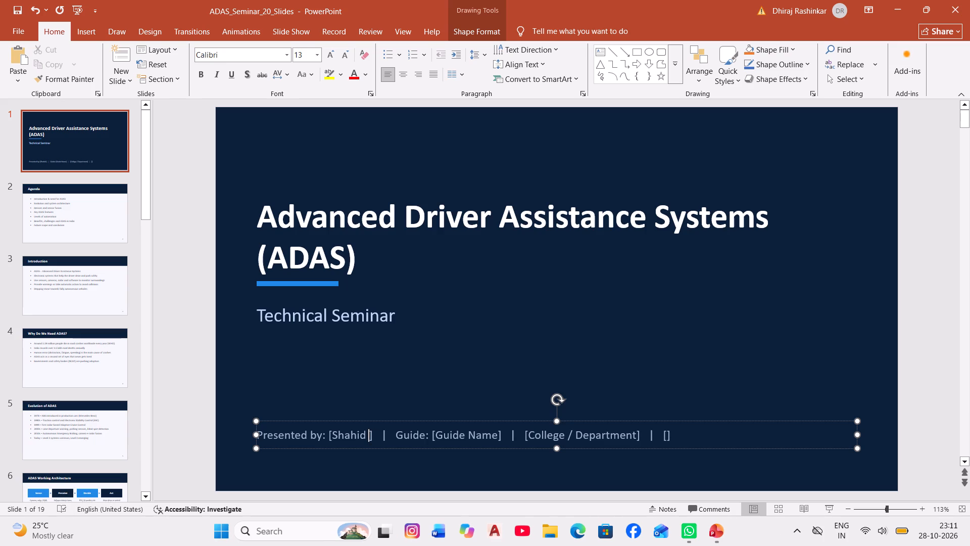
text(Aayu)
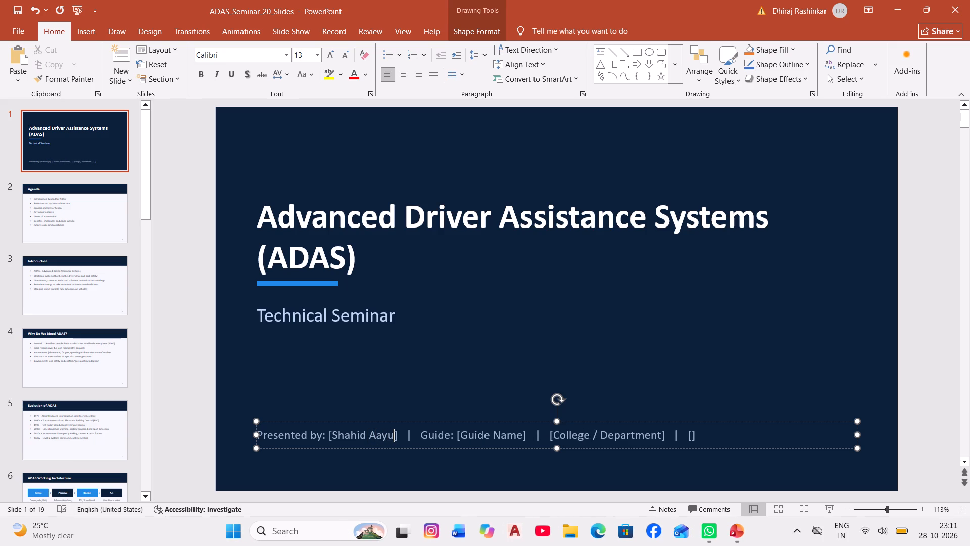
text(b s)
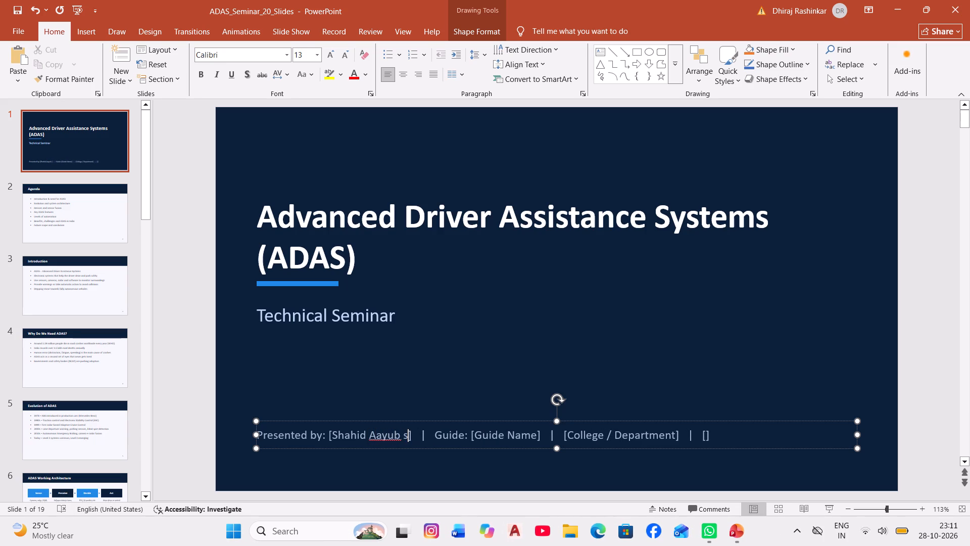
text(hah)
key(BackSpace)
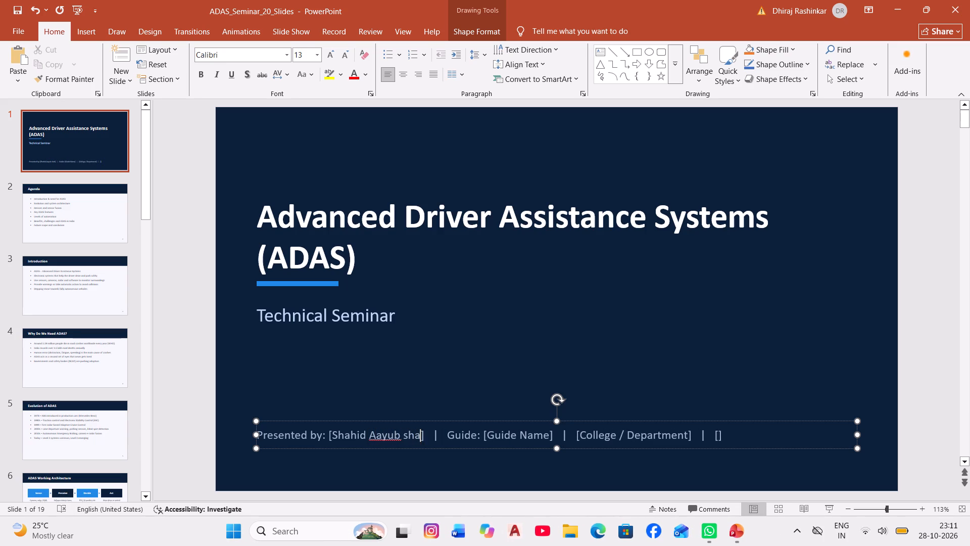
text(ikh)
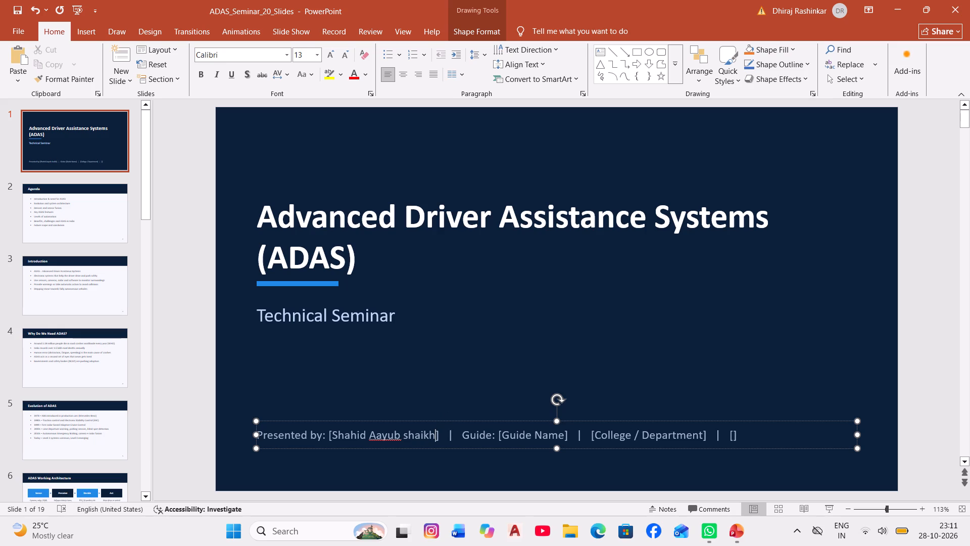
Capitalise the first letter of the presenter's surname in the details line.
click(406, 436)
key(BackSpace)
key(shift+s)
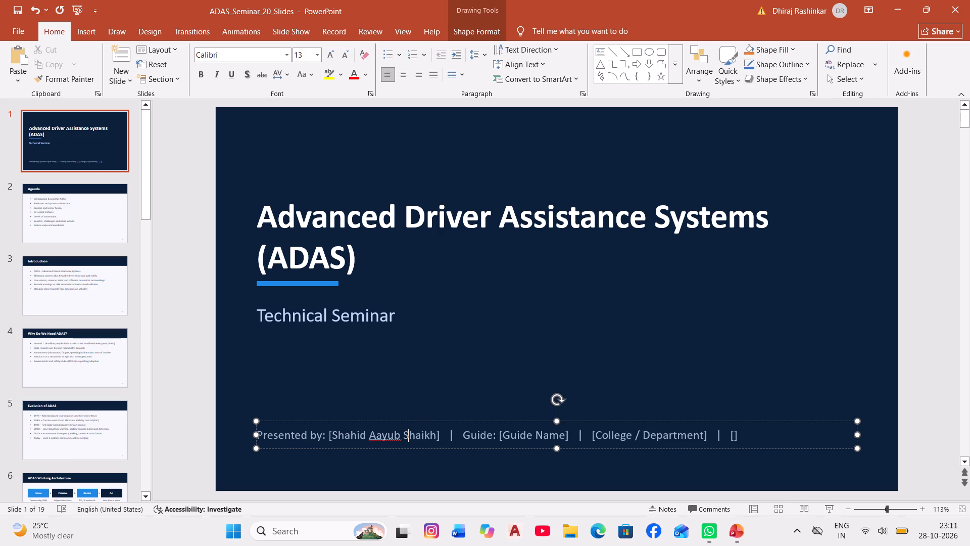
Replace the "Guide Name" placeholder with the guide's initials and surname, preceded by "Mr.", inside the square brackets.
click(562, 434)
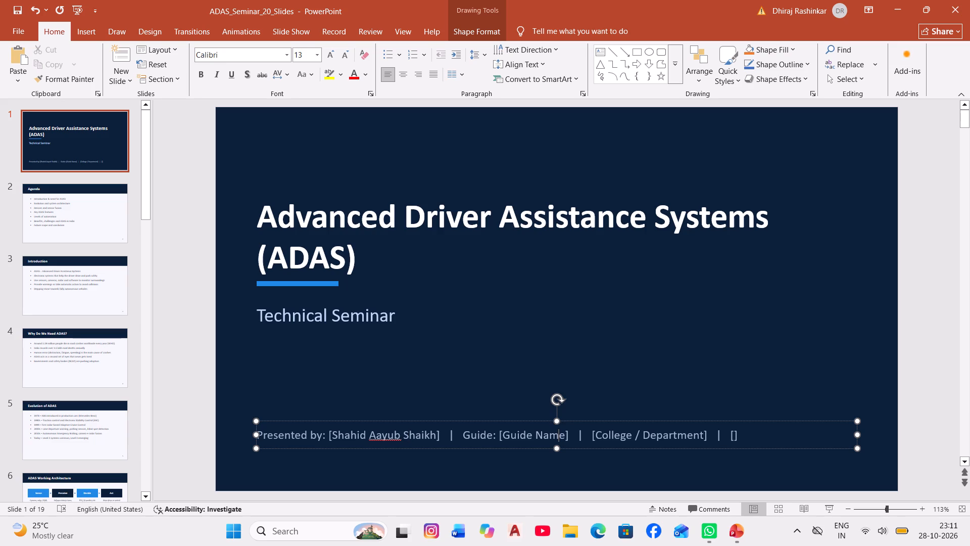
click(564, 436)
key(BackSpace)
key(BackSpace)
key(BackSpace)
key(BackSpace)
key(BackSpace)
key(BackSpace)
key(BackSpace)
key(BackSpace)
key(BackSpace)
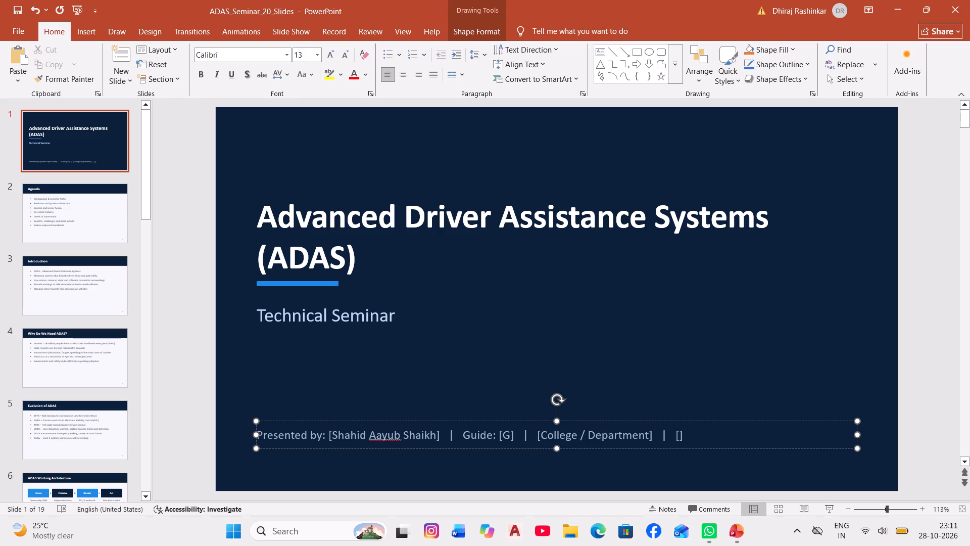
key(BackSpace)
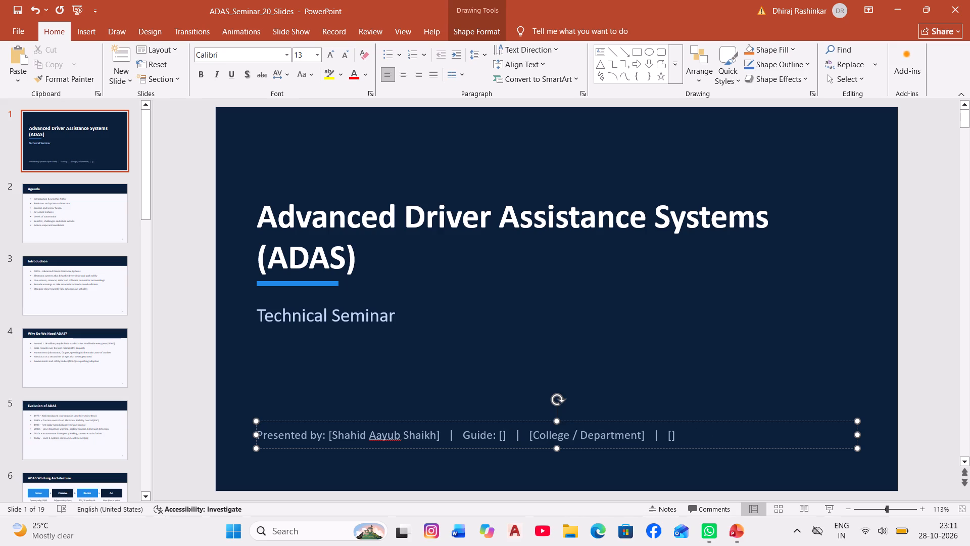
key(shift+m)
key(r)
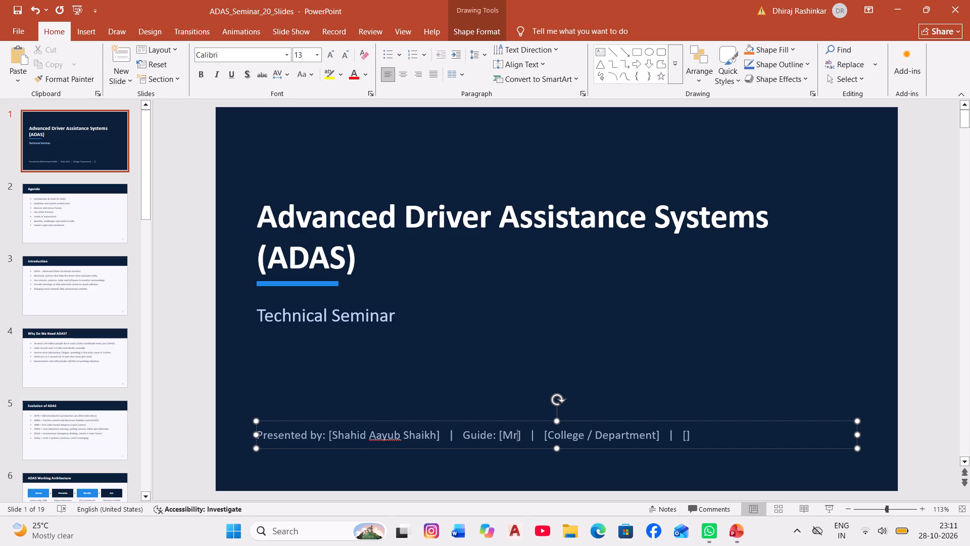
key(period)
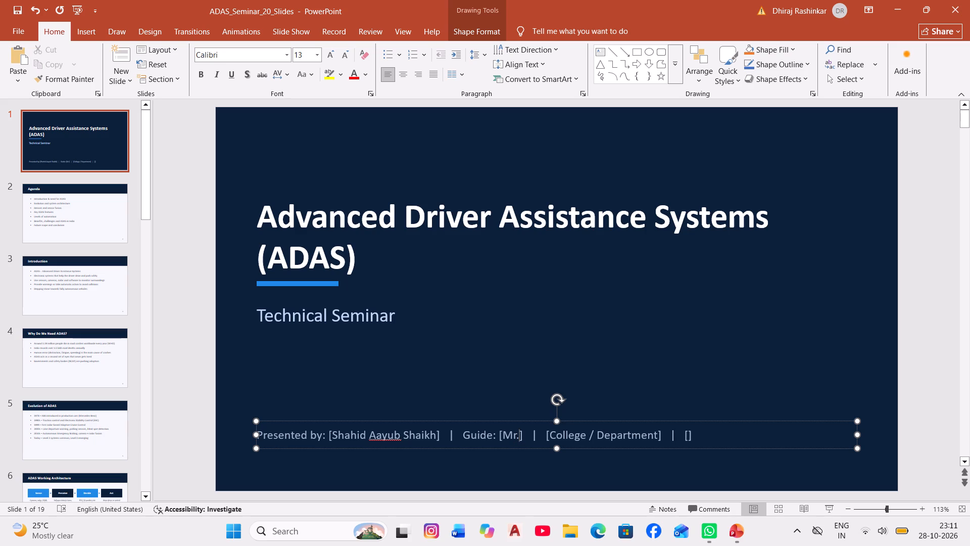
key(shift+s)
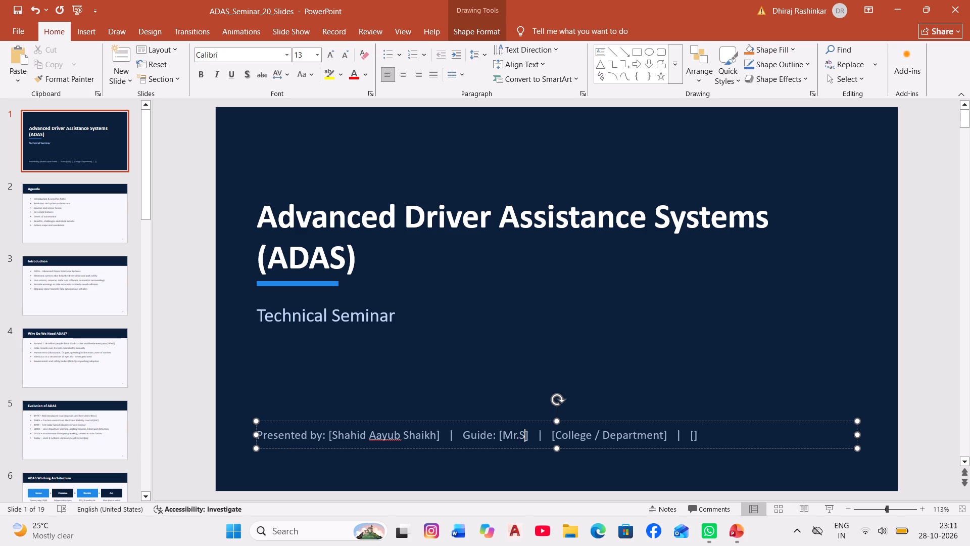
key(period)
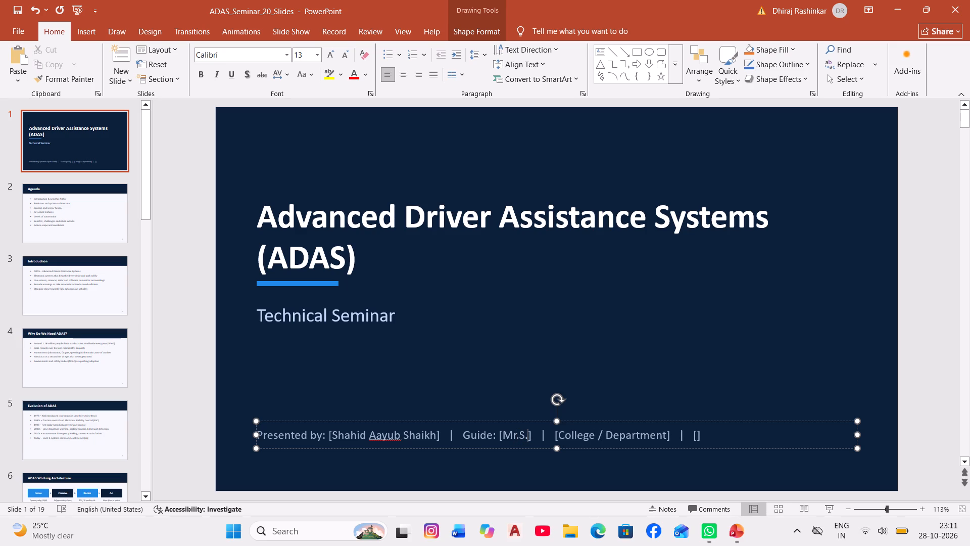
key(shift+s)
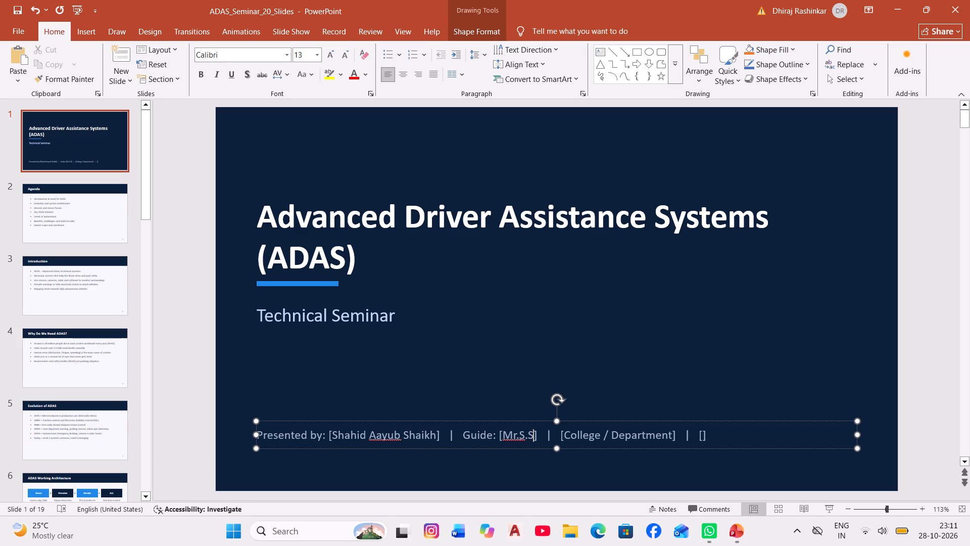
key(period)
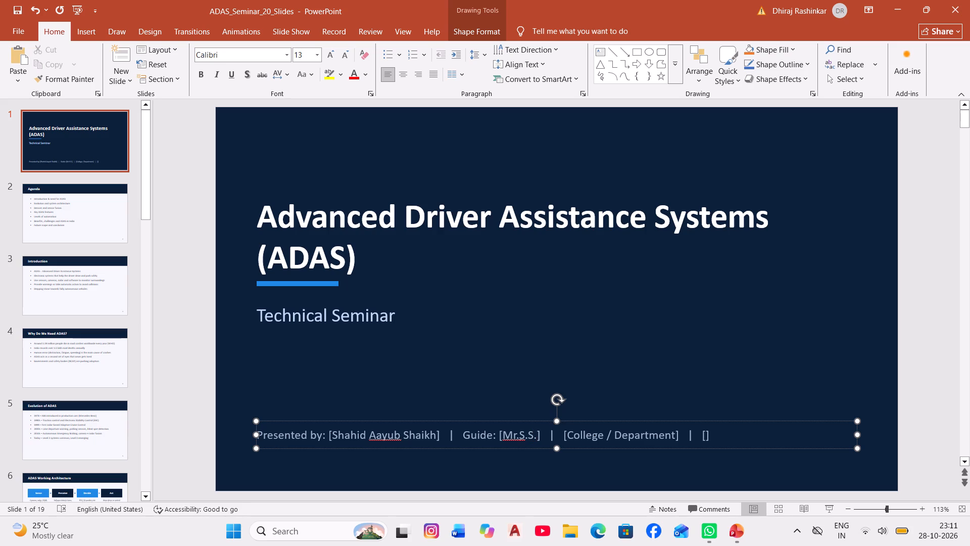
text(Va)
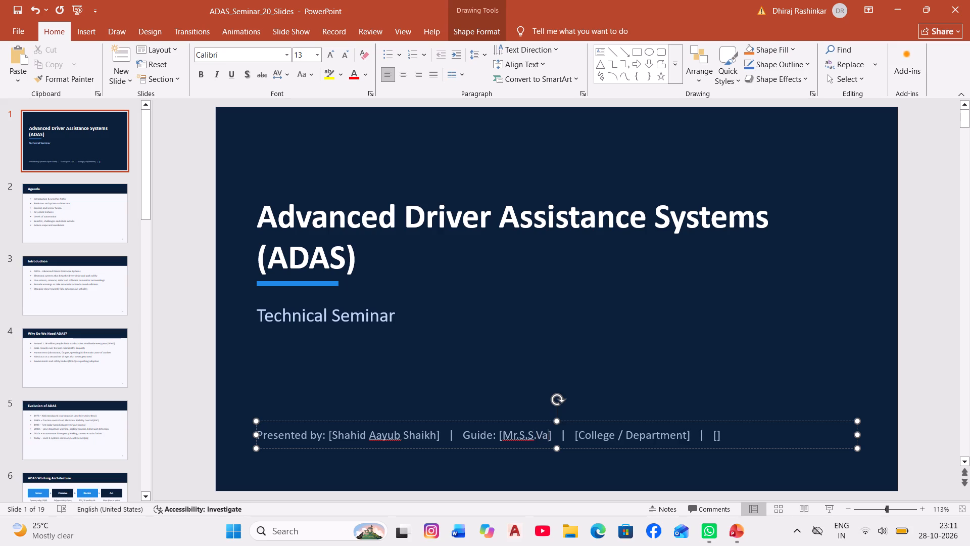
key(d)
text(itke)
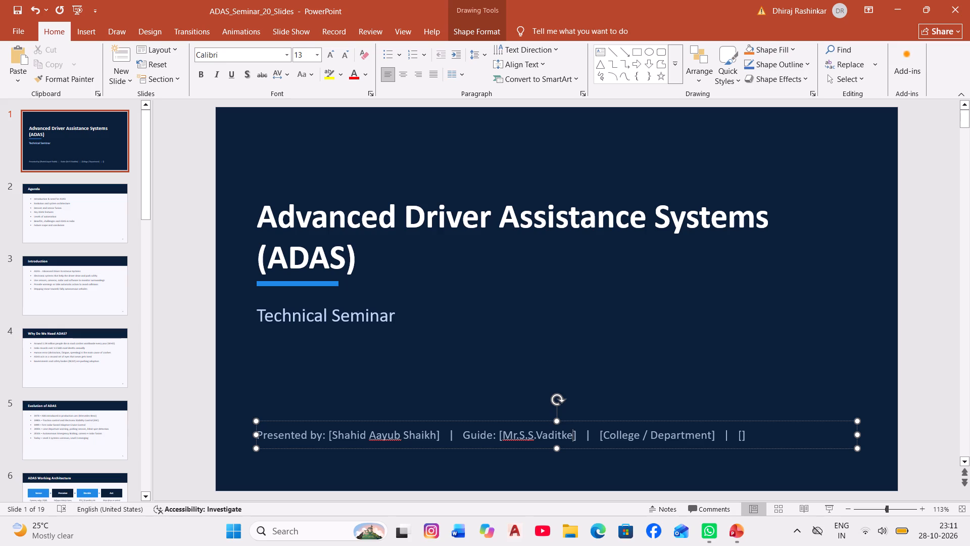
Replace the "College / Department" placeholder in the title slide's details line with "GPAN Ahilyanagar", keeping the square brackets.
click(710, 434)
key(BackSpace)
key(BackSpace)
key(BackSpace)
key(BackSpace)
key(BackSpace)
key(BackSpace)
key(BackSpace)
key(BackSpace)
key(BackSpace)
key(BackSpace)
key(BackSpace)
key(BackSpace)
key(BackSpace)
key(BackSpace)
key(BackSpace)
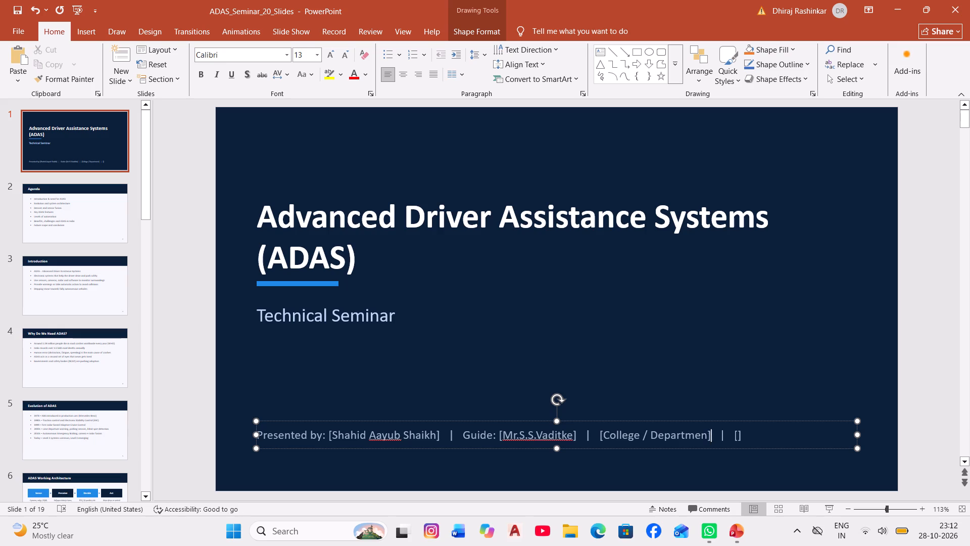
key(BackSpace)
key(BackSpace)
key(BackSpace)
key(BackSpace)
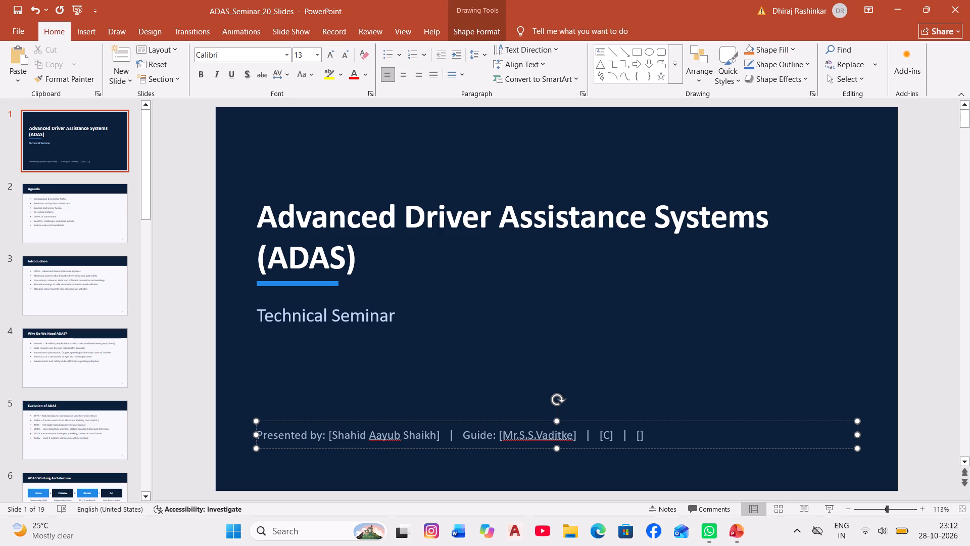
key(BackSpace)
key(g)
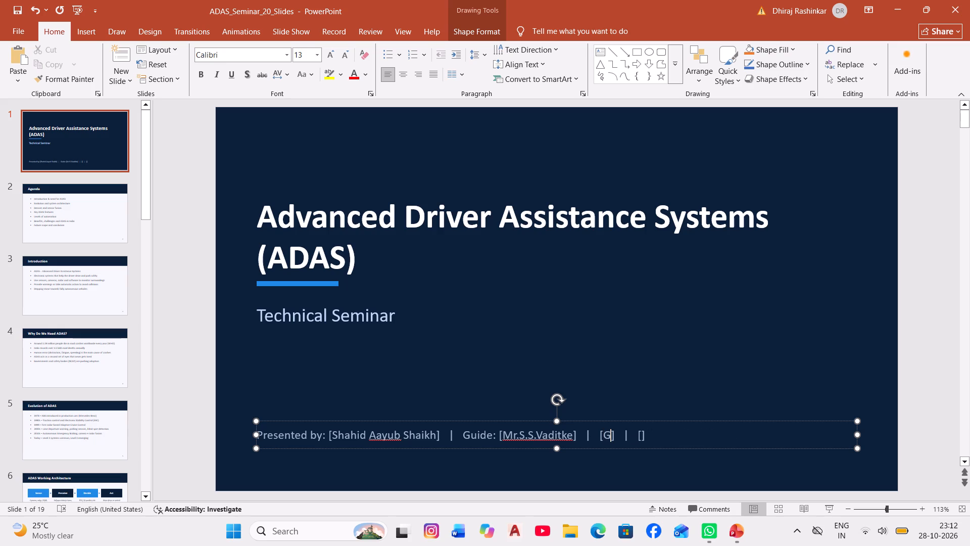
text(PAN A)
text(hilya)
text(nagar)
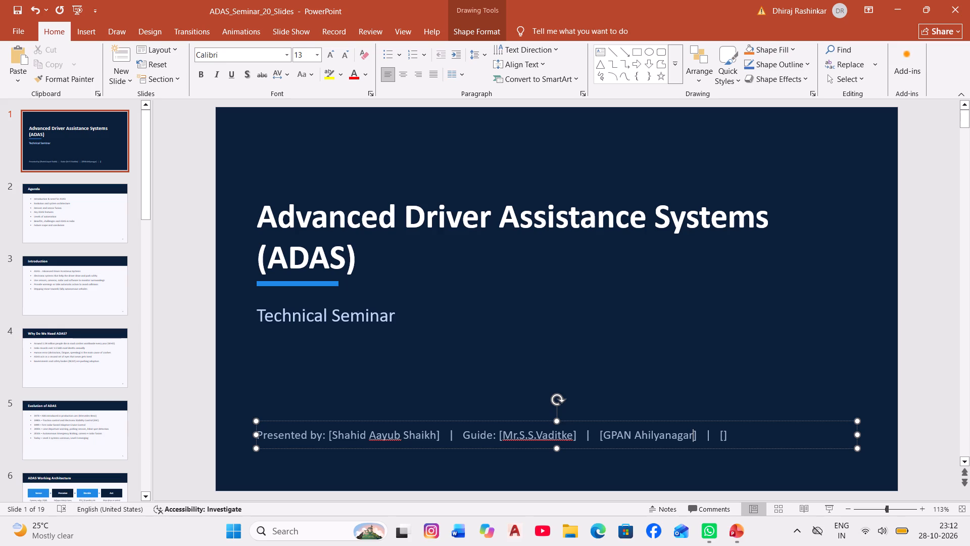
Remove the empty square brackets at the end of the title slide's details line.
double_click(723, 437)
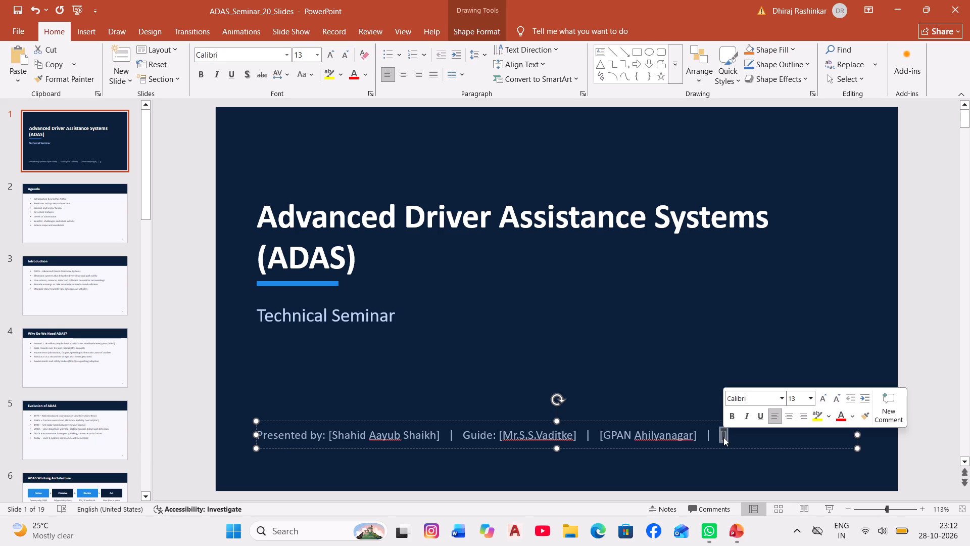
click(723, 437)
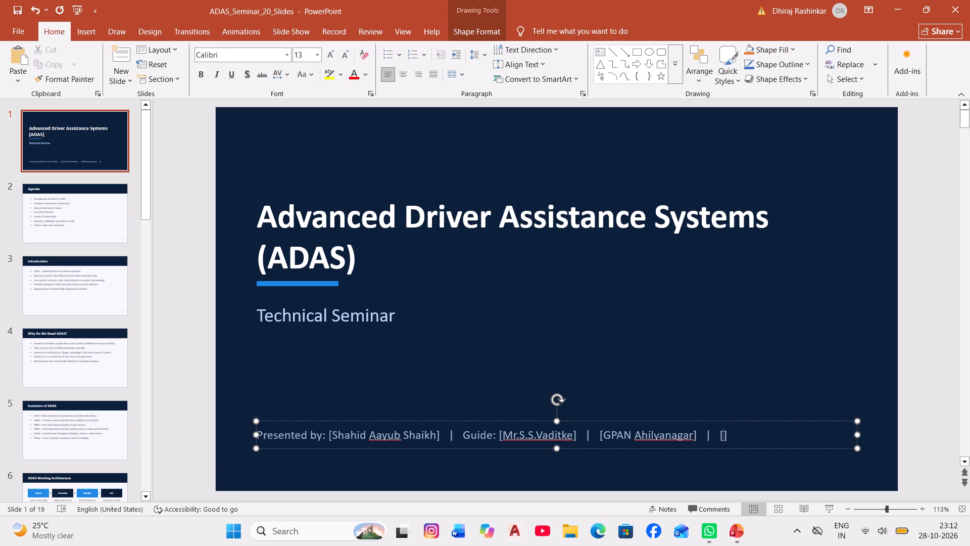
key(Down)
key(Insert)
click(730, 434)
double_click(730, 434)
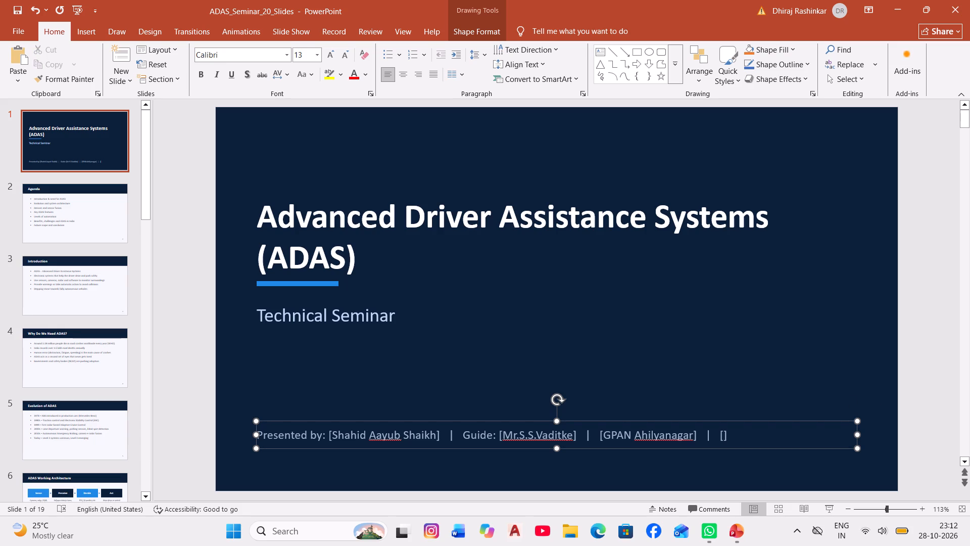
key(BackSpace)
key(BackSpace)
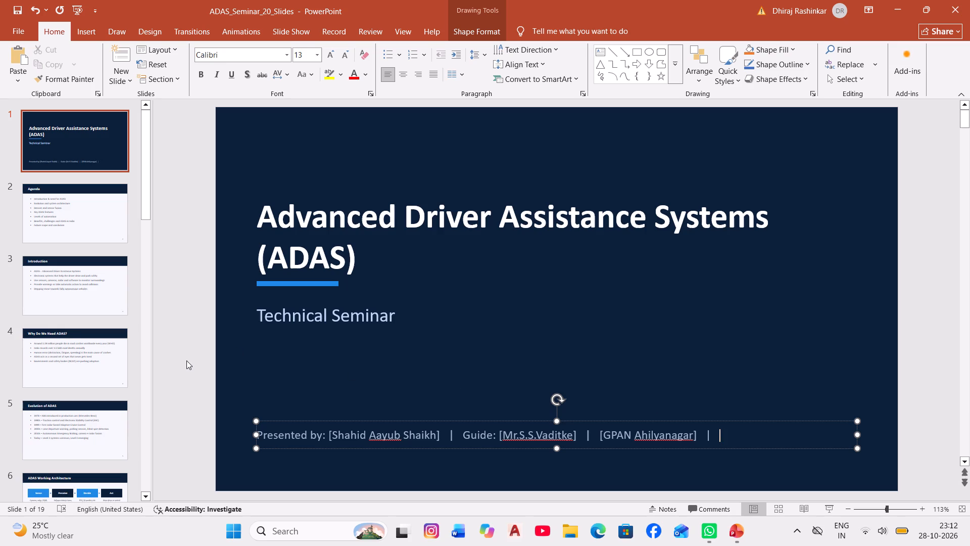
Look through the deck's slides to the end, viewing the "ADAS in India" and "Conclusion" slides.
scroll(186, 360, left, 2)
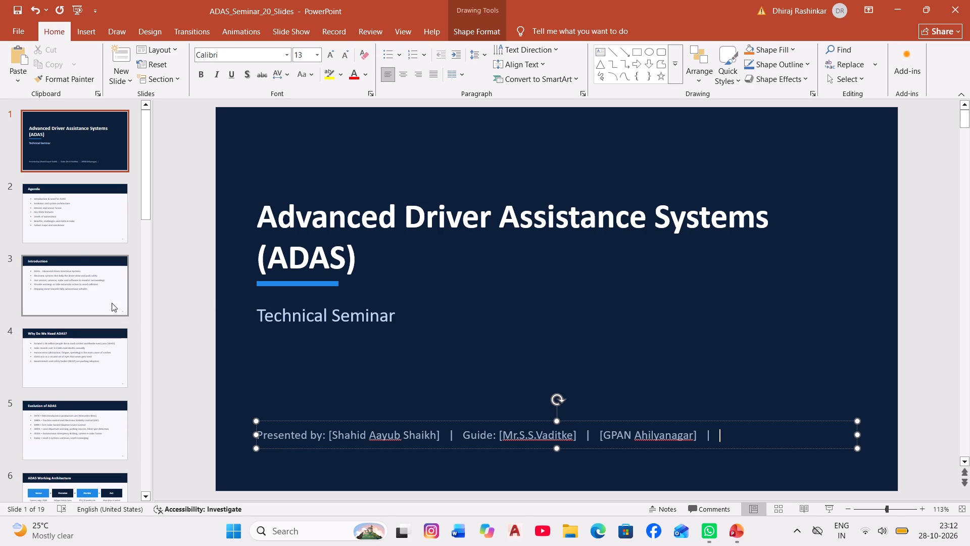
scroll(79, 253, down, 6)
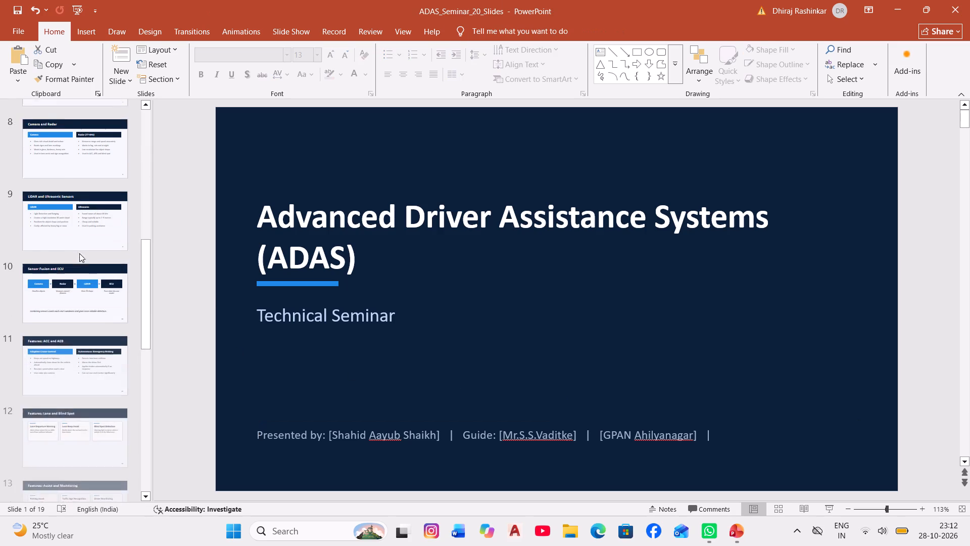
scroll(79, 253, down, 9)
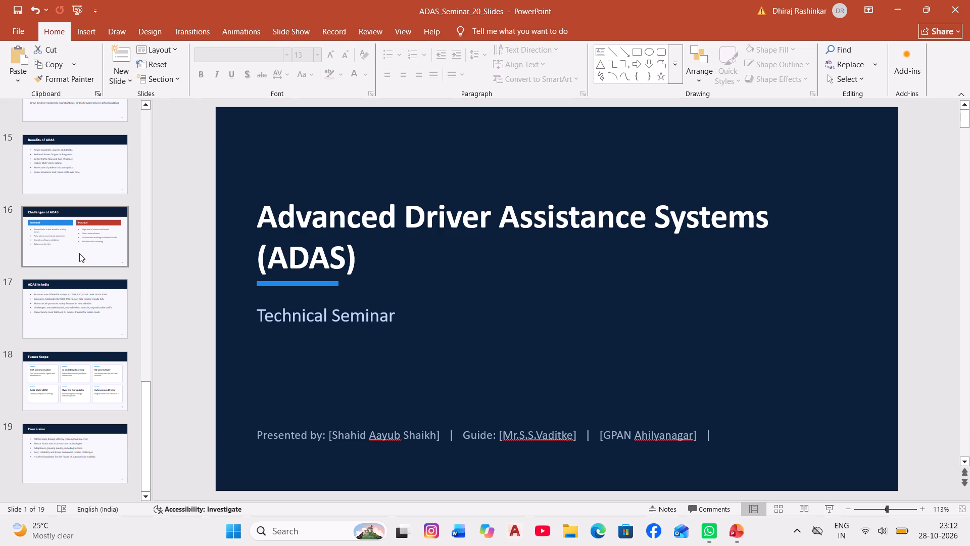
scroll(79, 253, down, 6)
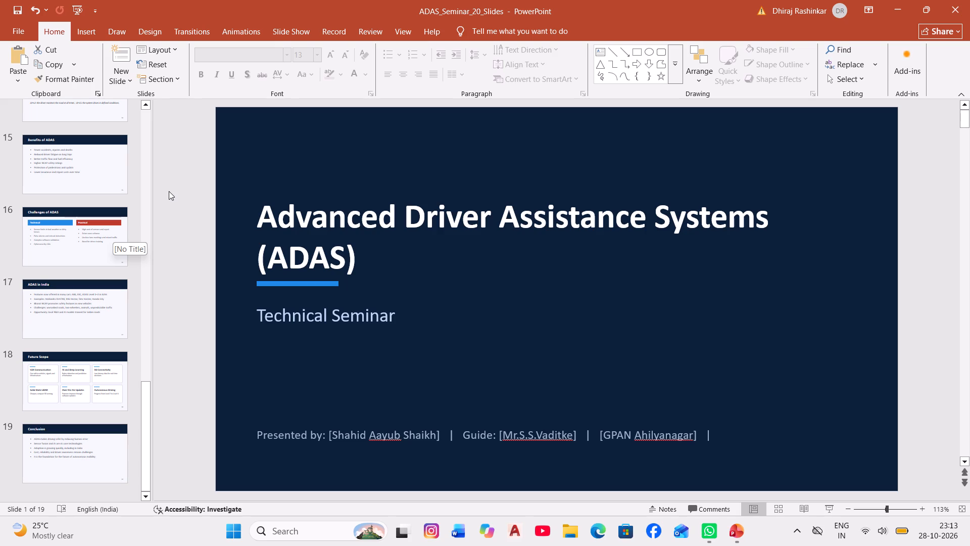
click(59, 319)
scroll(42, 370, down, 4)
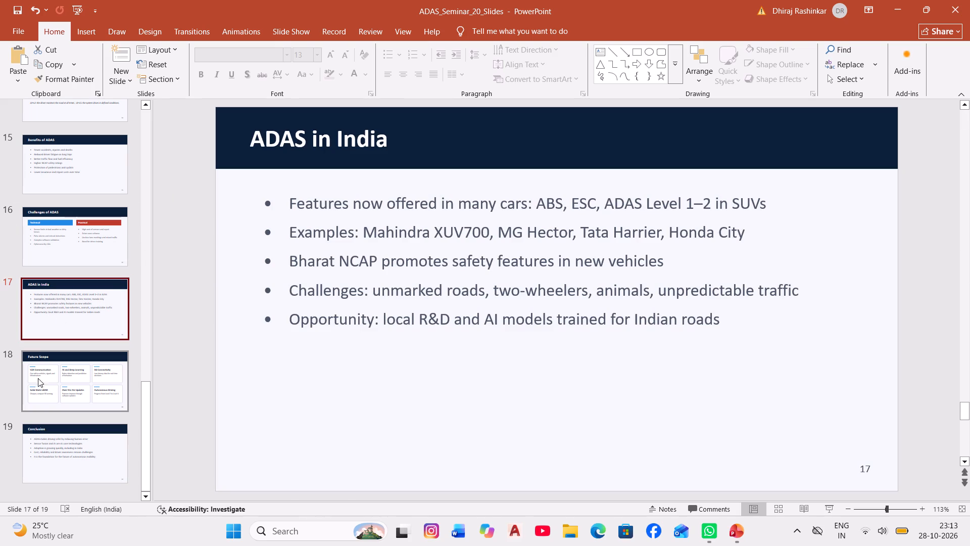
click(38, 450)
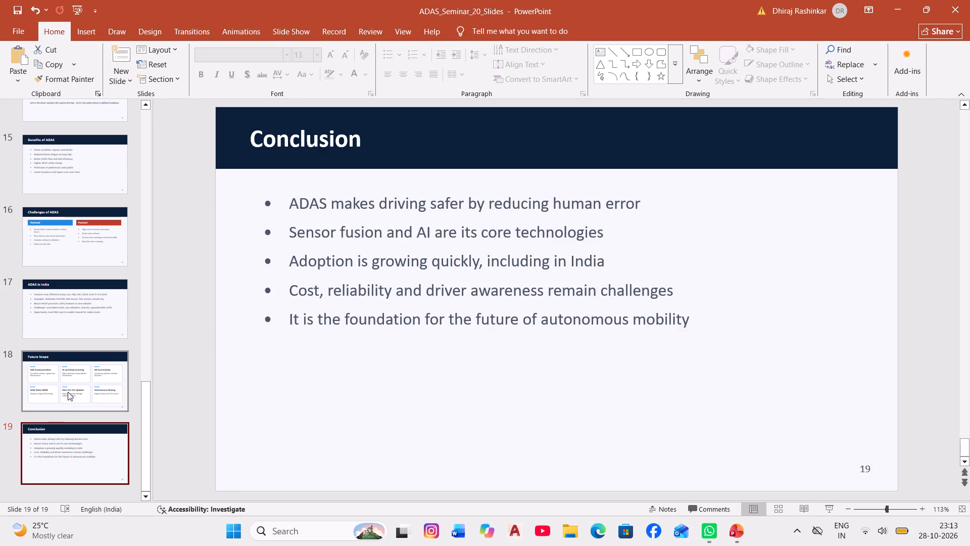
Delete the "Future Scope" slide from the presentation.
click(68, 392)
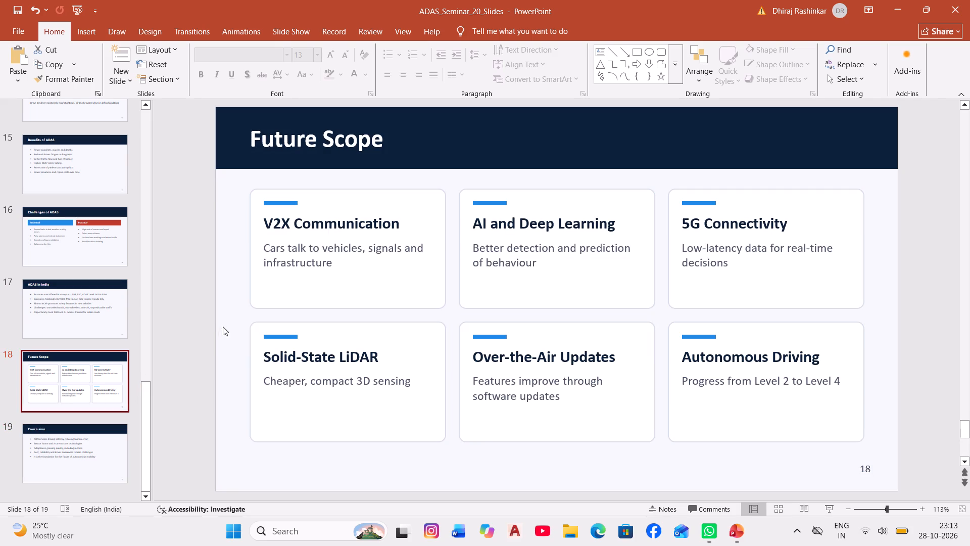
click(282, 443)
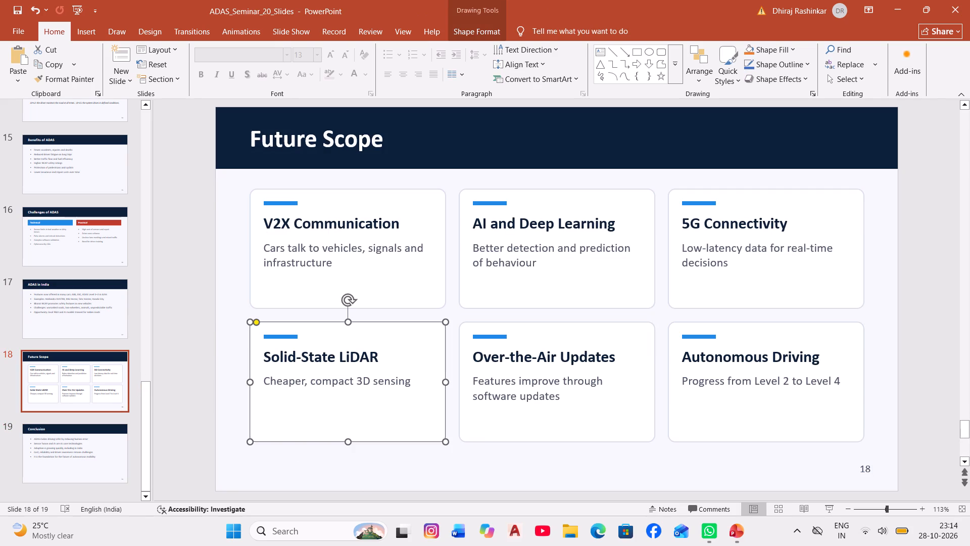
click(515, 141)
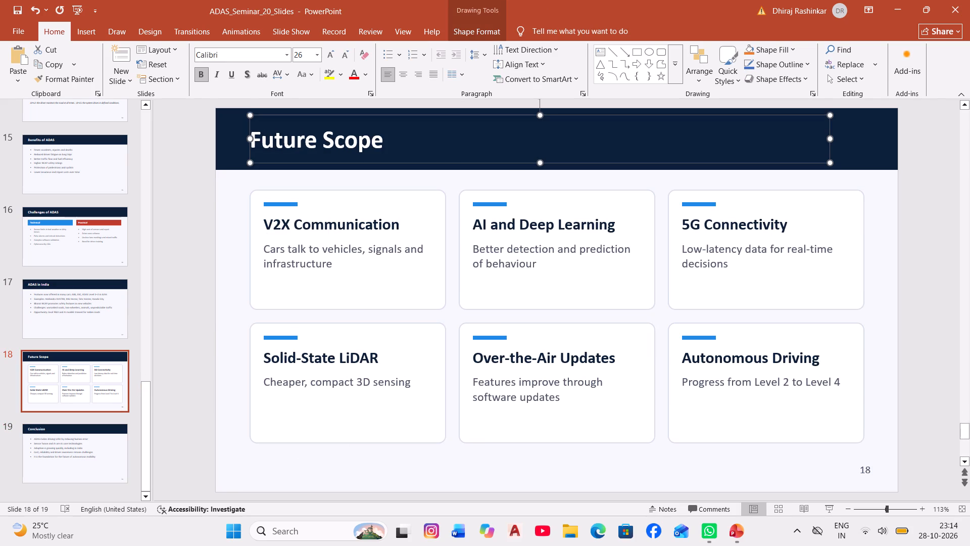
click(508, 175)
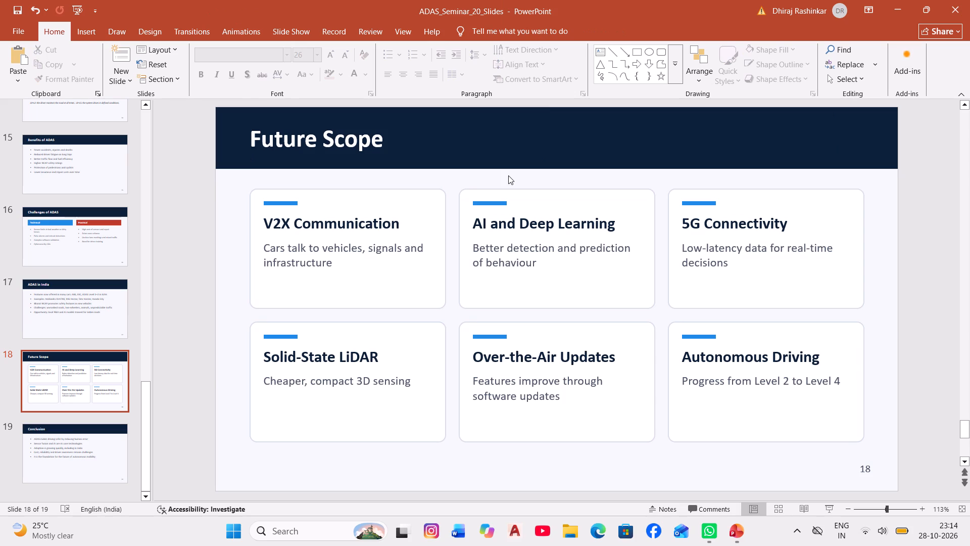
scroll(432, 210, left, 1)
key(Delete)
click(109, 359)
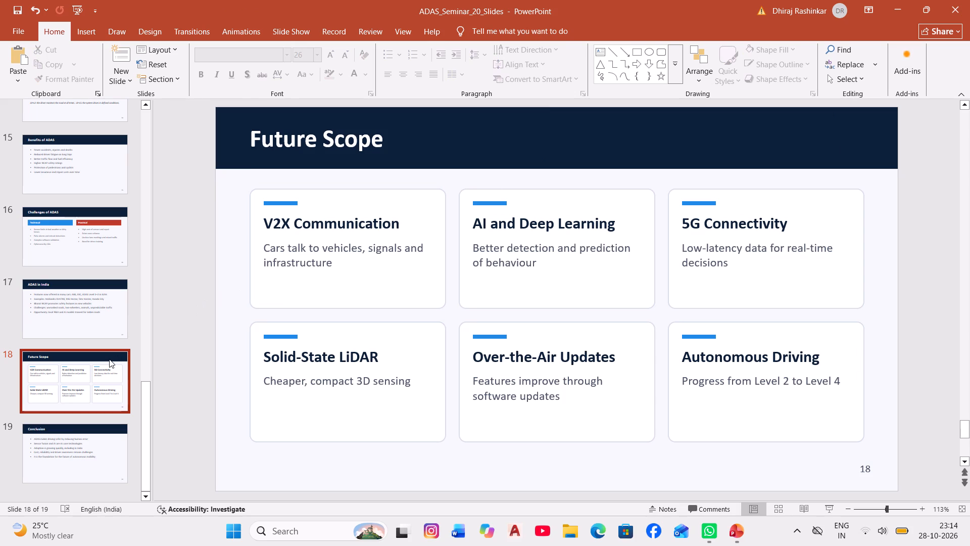
key(Delete)
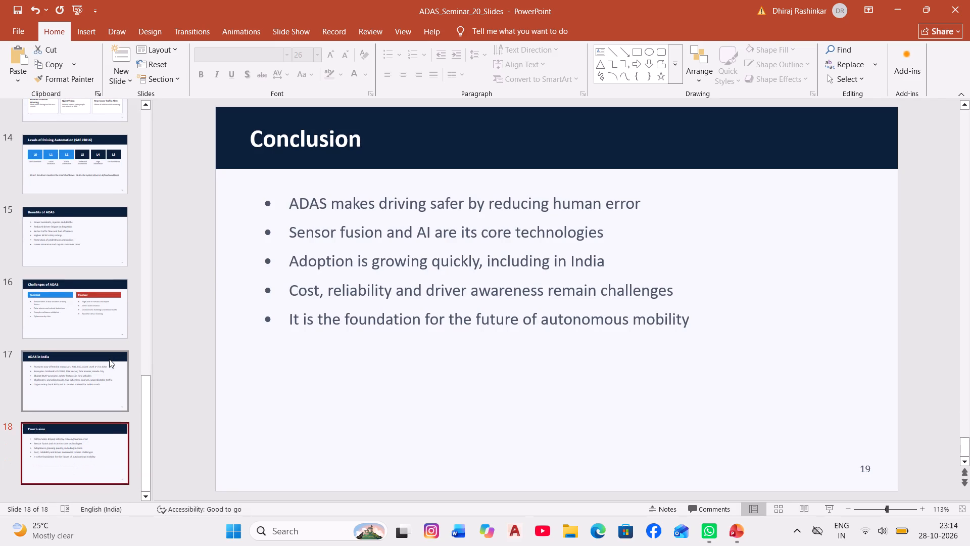
Delete the "Challenges of ADAS" slide from the presentation.
click(92, 378)
click(94, 345)
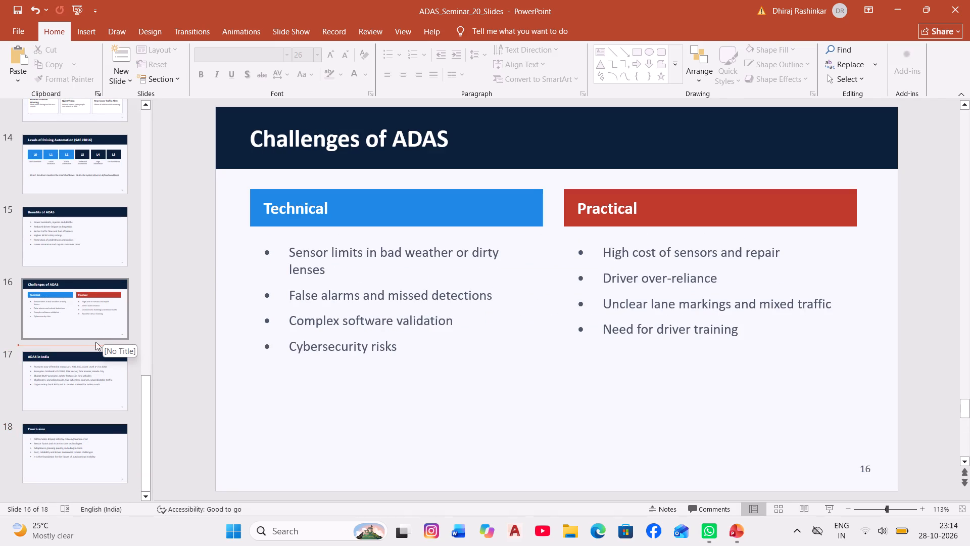
click(80, 306)
key(Delete)
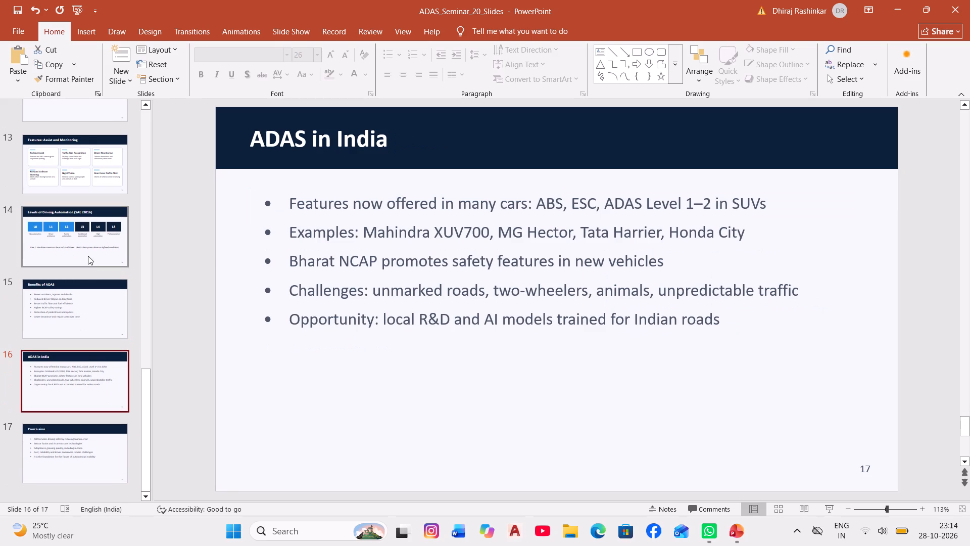
Delete the "Features: ACC and AEB" slide from the presentation.
click(87, 252)
click(87, 170)
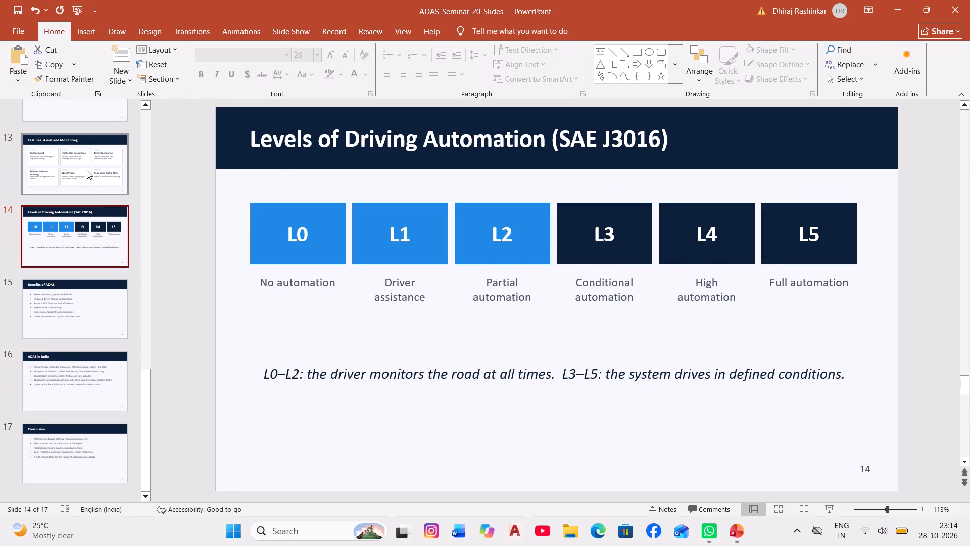
scroll(88, 131, up, 1)
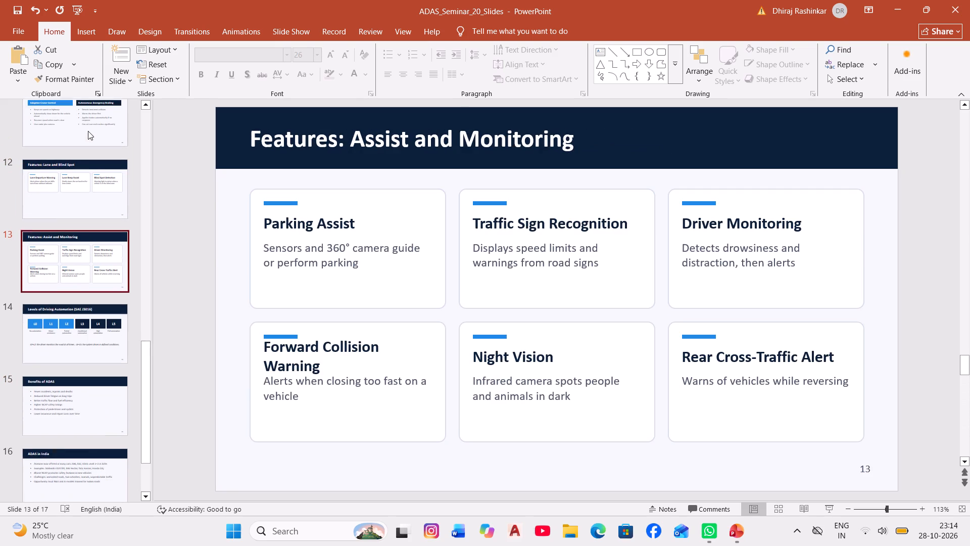
scroll(88, 131, up, 1)
click(84, 195)
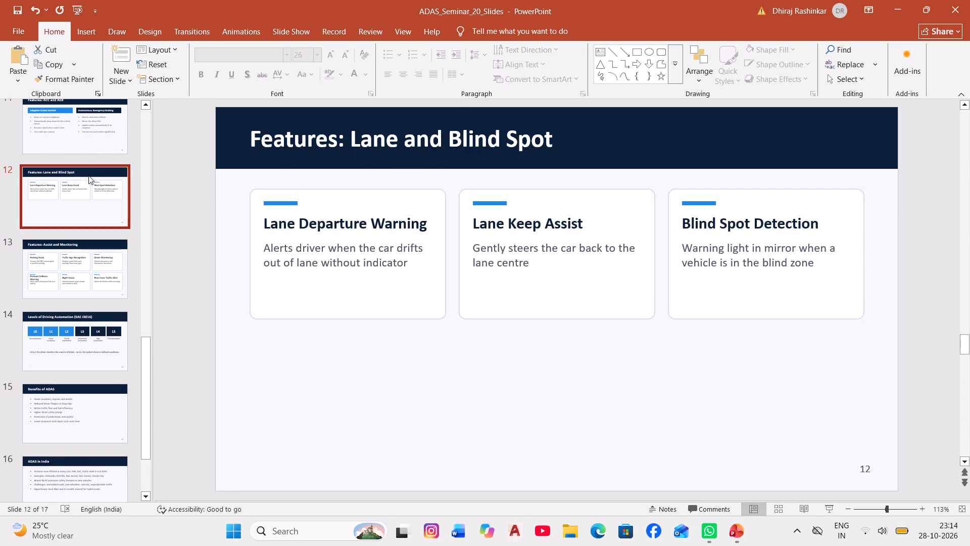
click(88, 175)
click(95, 143)
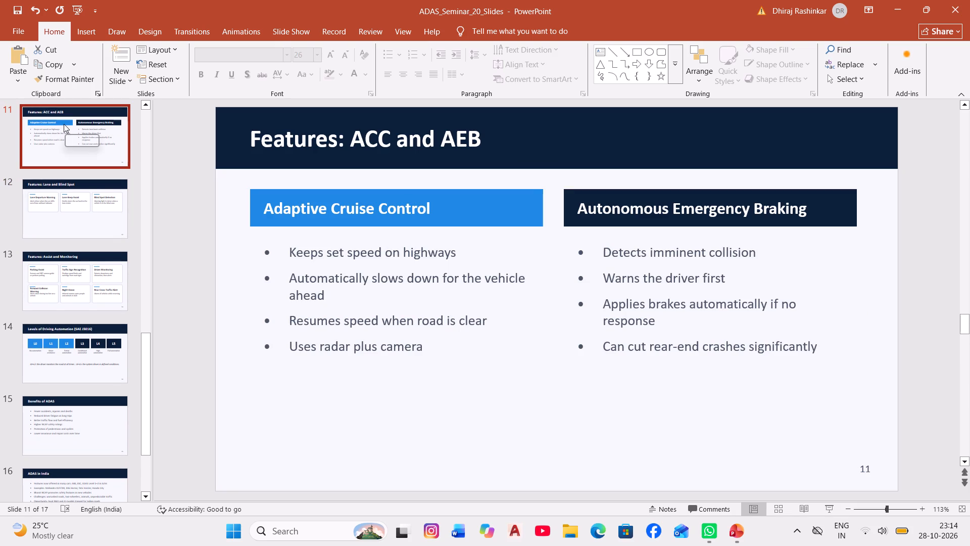
key(Delete)
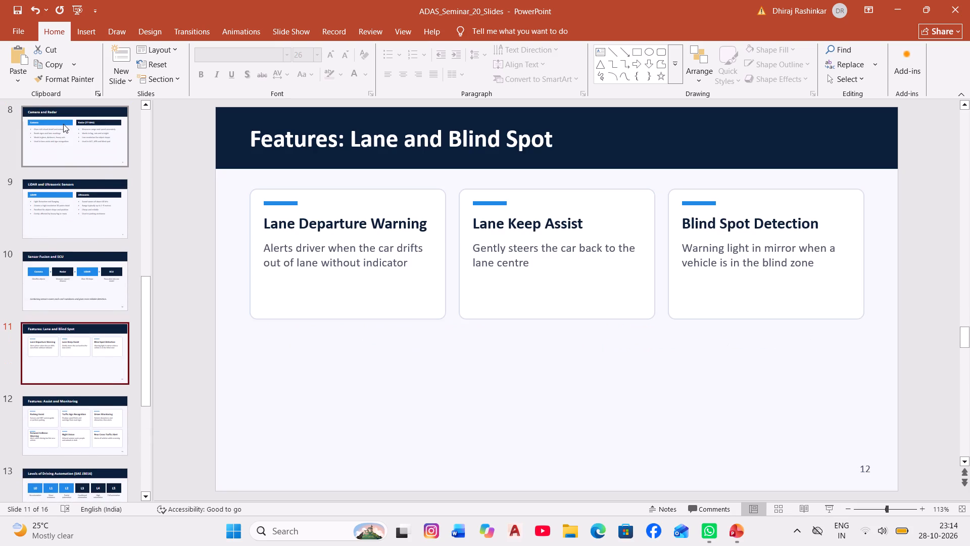
Look back through the middle of the deck, viewing the "Main Sensors Used" and "ADAS Working Architecture" slides.
scroll(63, 124, down, 2)
scroll(63, 124, up, 1)
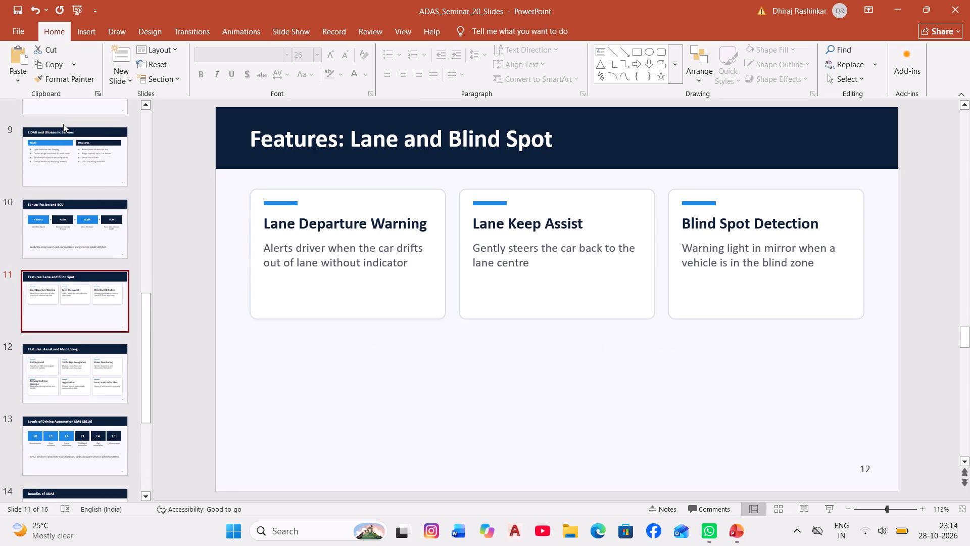
scroll(63, 124, up, 1)
click(63, 124)
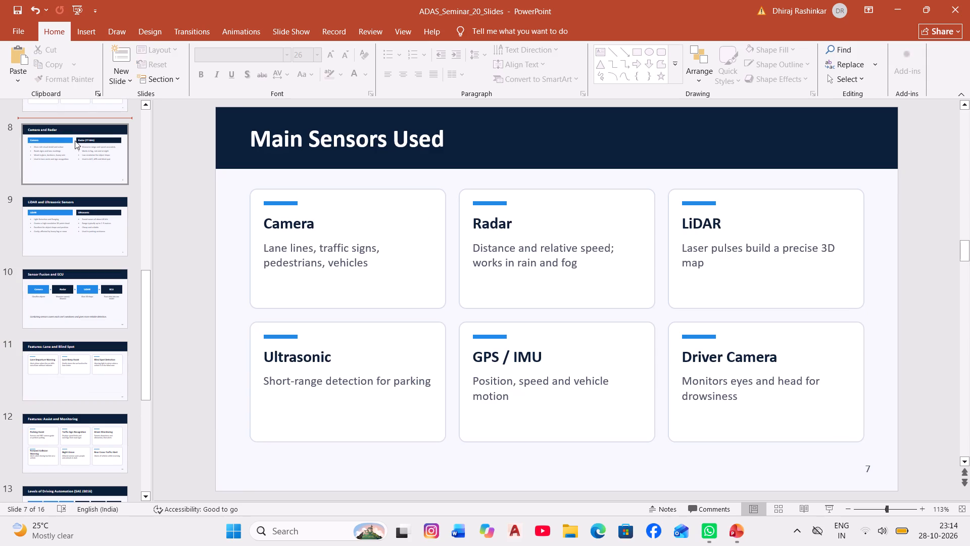
scroll(67, 156, up, 1)
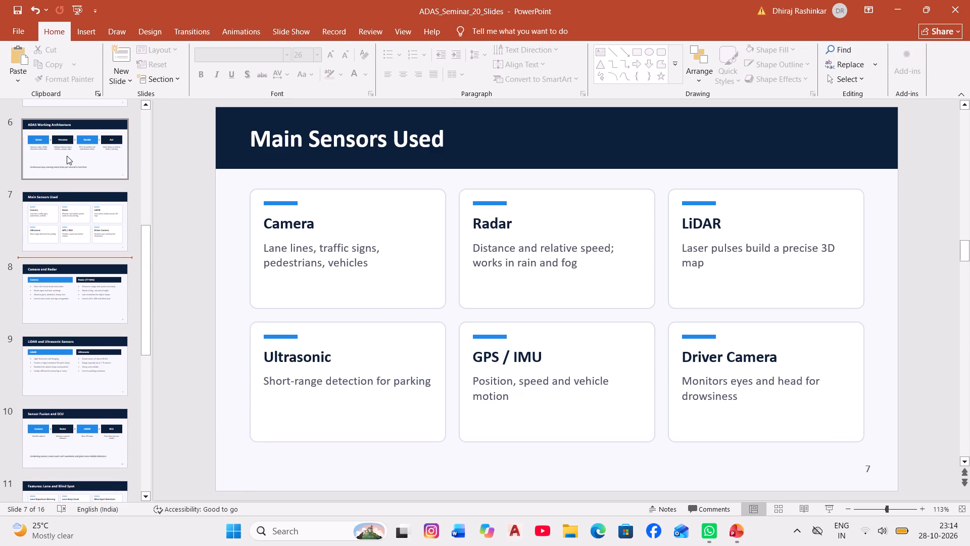
click(56, 218)
drag(68, 191, 71, 184)
click(71, 184)
click(71, 184)
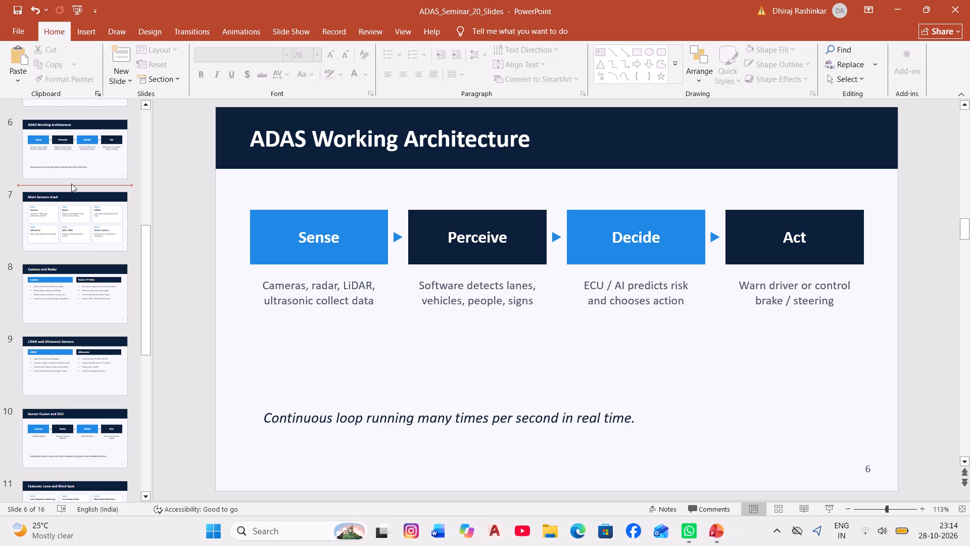
Review the remaining slides in order from the title slide through "Main Sensors Used" and on towards "Conclusion".
scroll(71, 184, up, 4)
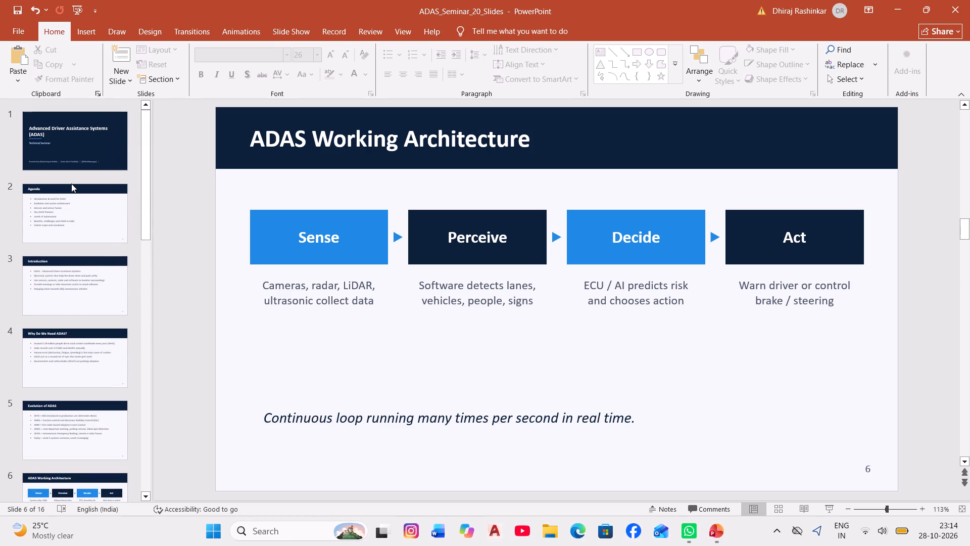
click(74, 128)
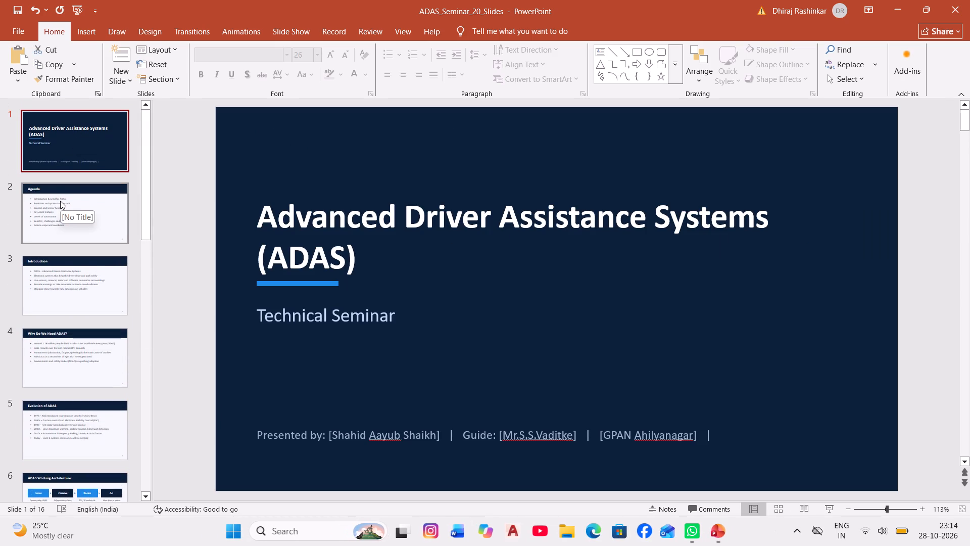
click(60, 201)
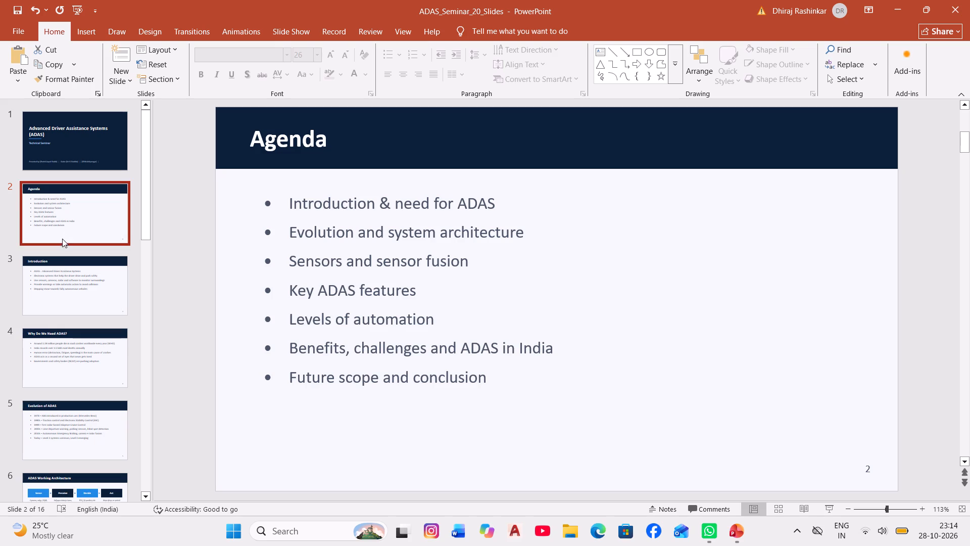
click(64, 264)
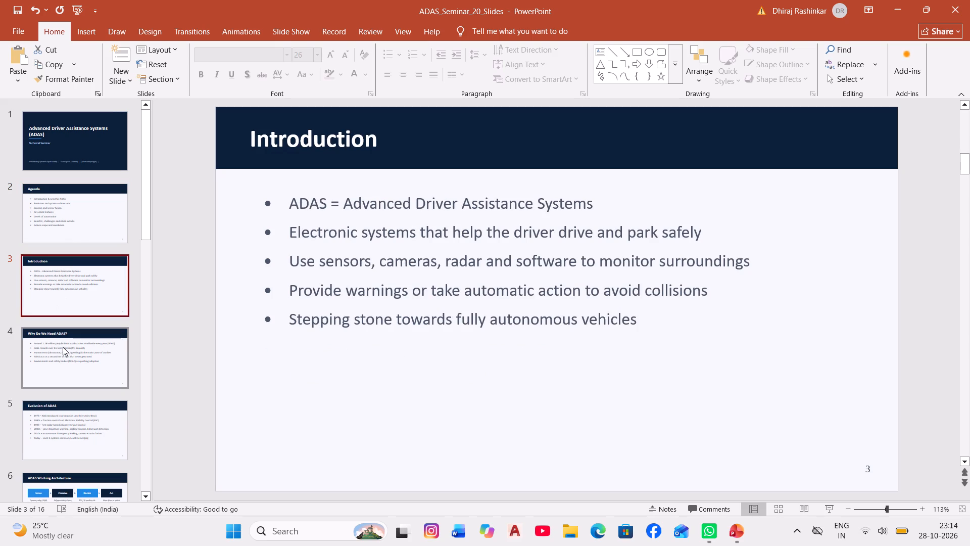
click(64, 348)
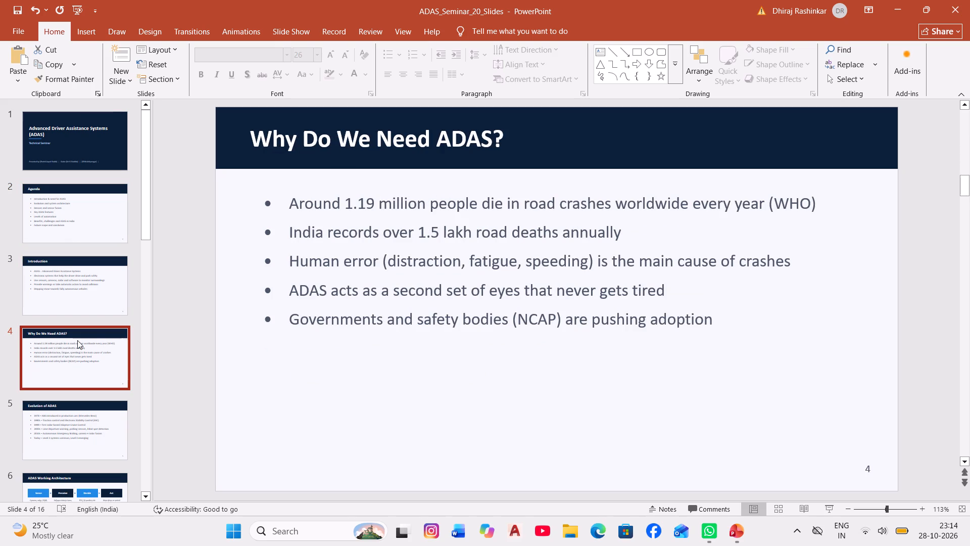
click(69, 426)
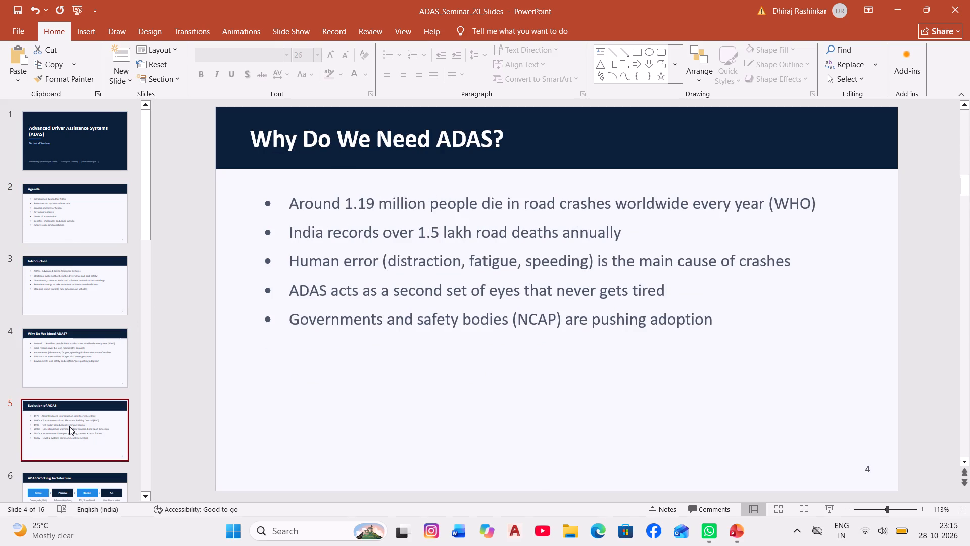
scroll(65, 456, down, 1)
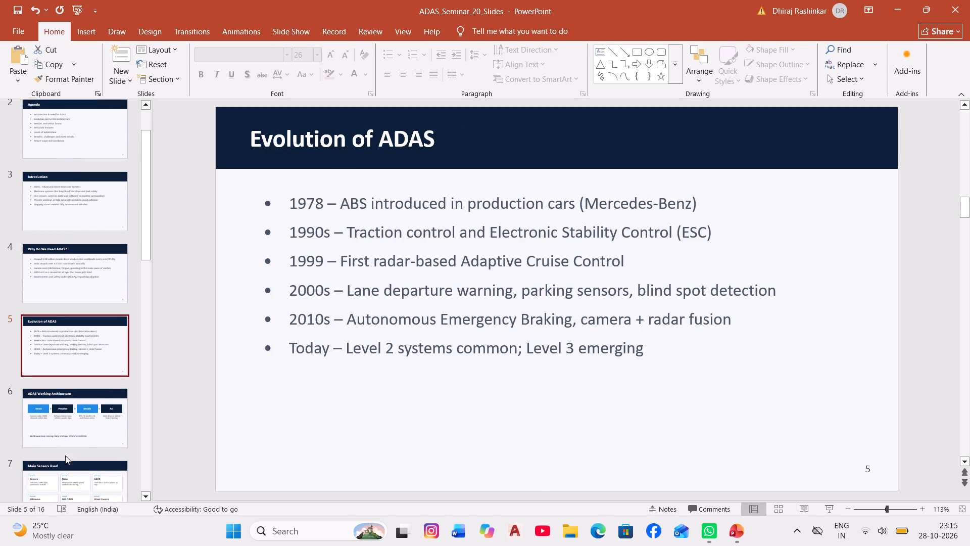
scroll(65, 456, down, 1)
click(75, 420)
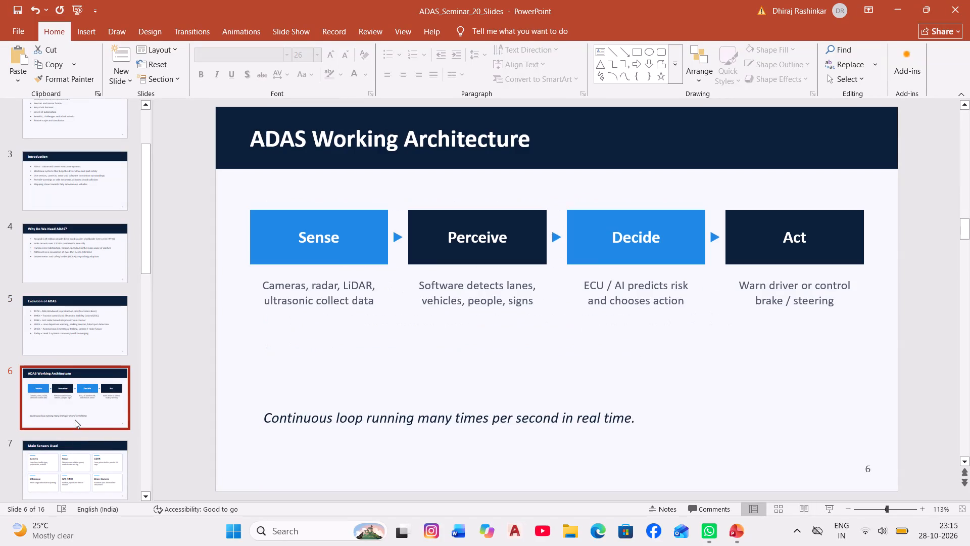
scroll(75, 425, down, 1)
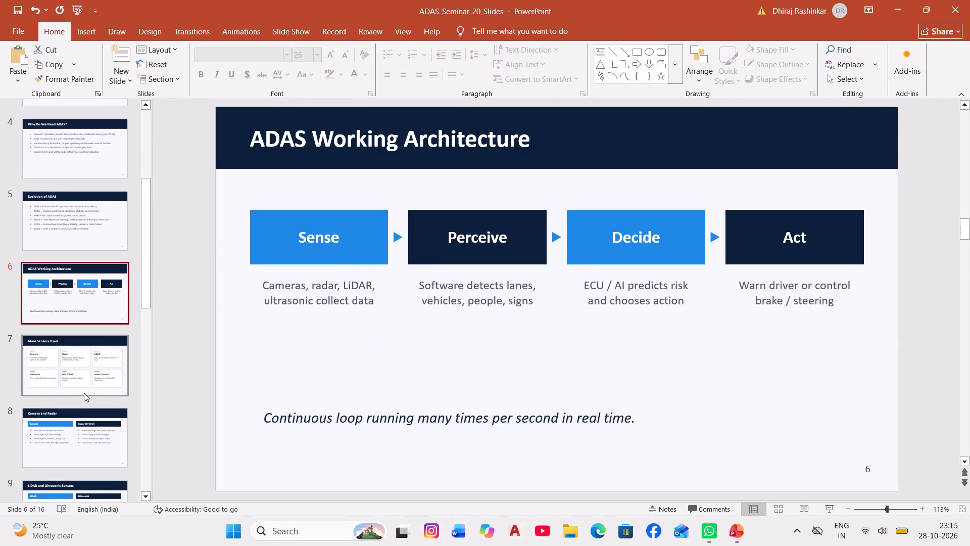
click(84, 390)
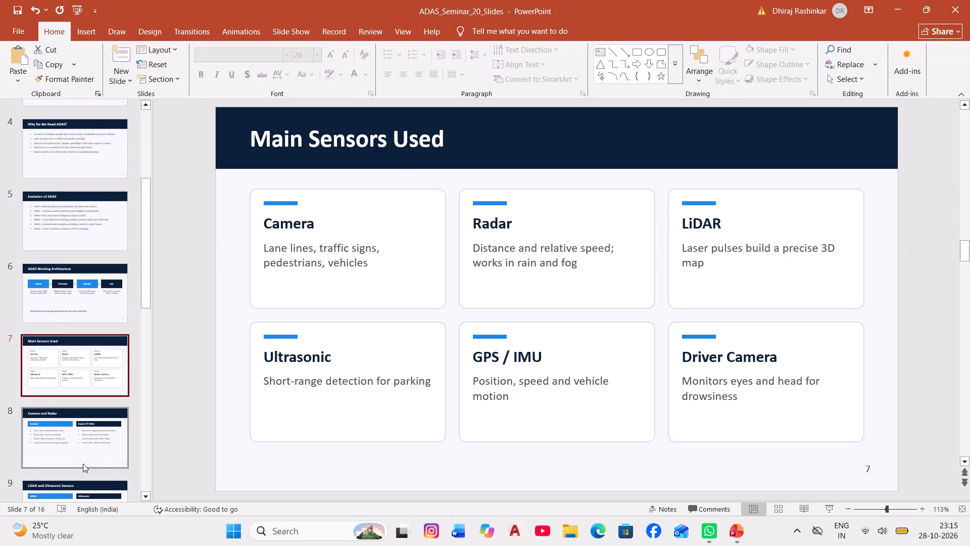
scroll(83, 464, down, 5)
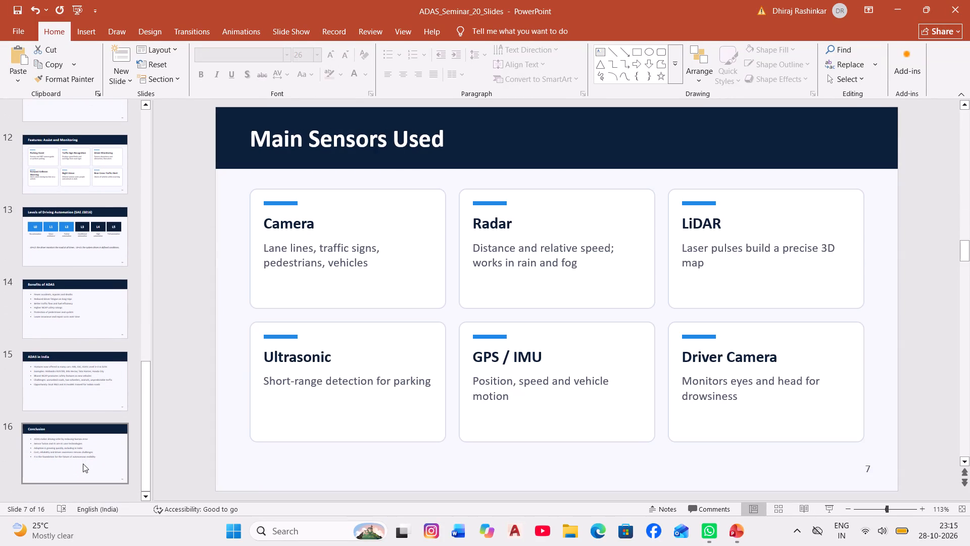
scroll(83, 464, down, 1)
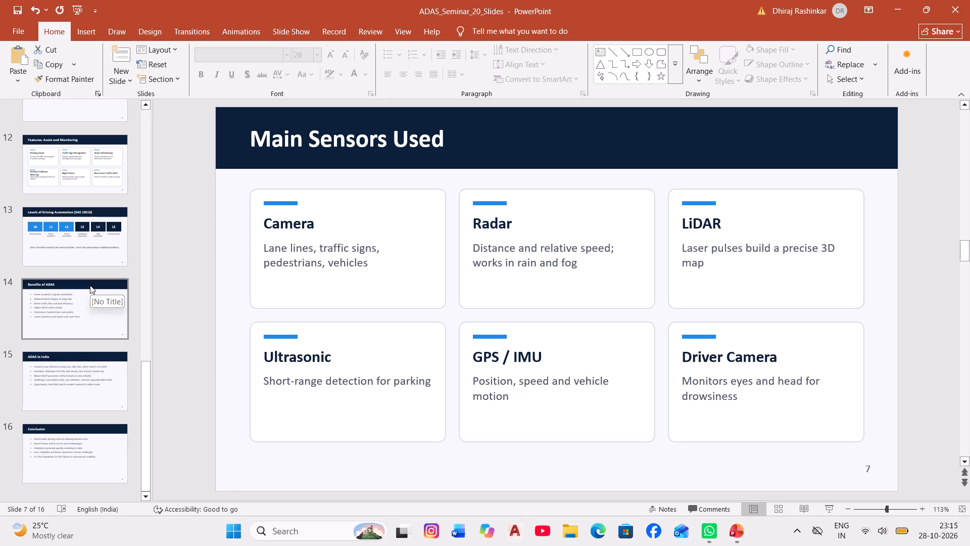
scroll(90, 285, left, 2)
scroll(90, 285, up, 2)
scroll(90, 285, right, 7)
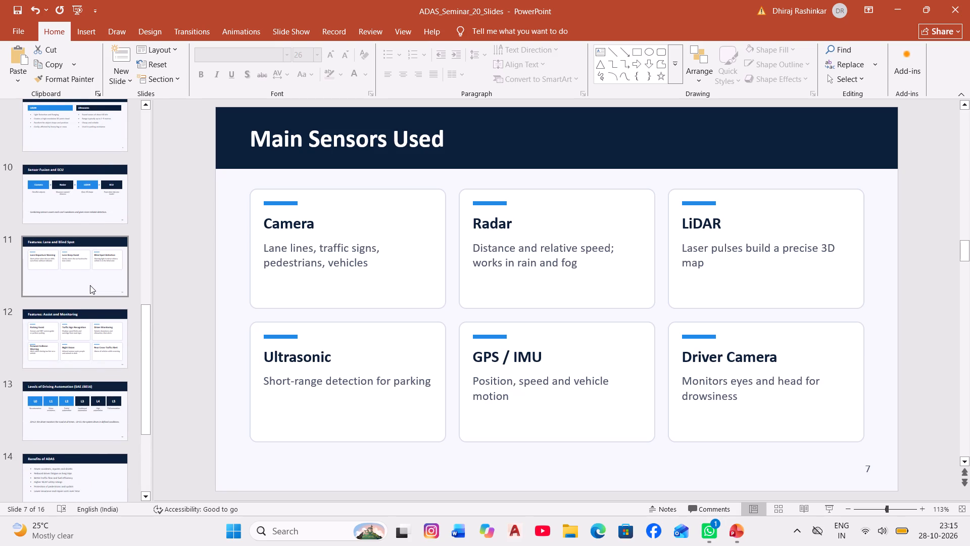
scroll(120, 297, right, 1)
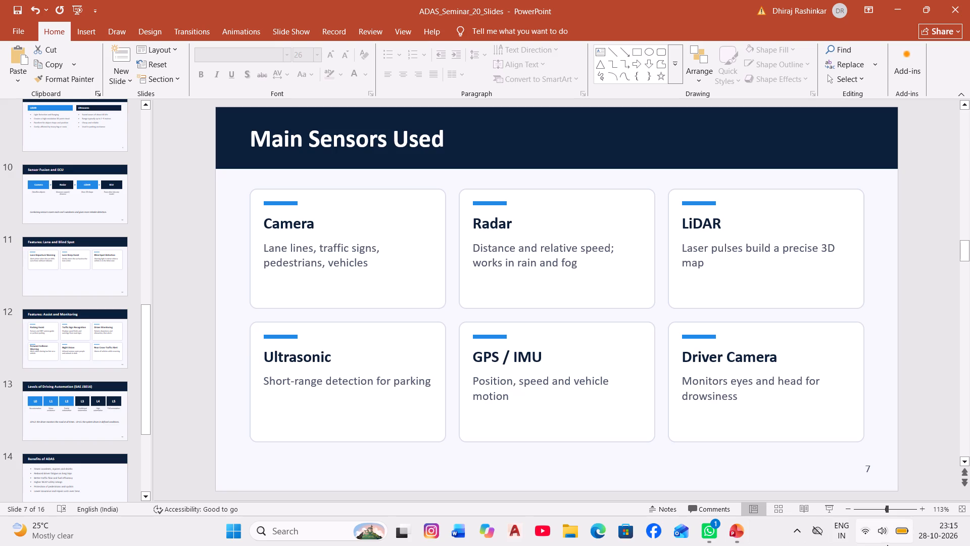
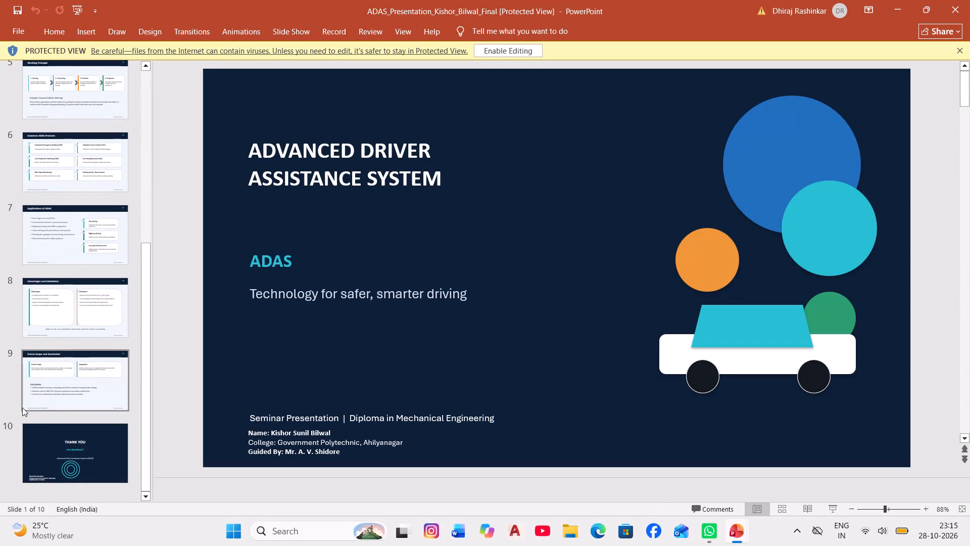
View the closing "THANK YOU" slide, slide 10, of the final ADAS presentation.
click(61, 456)
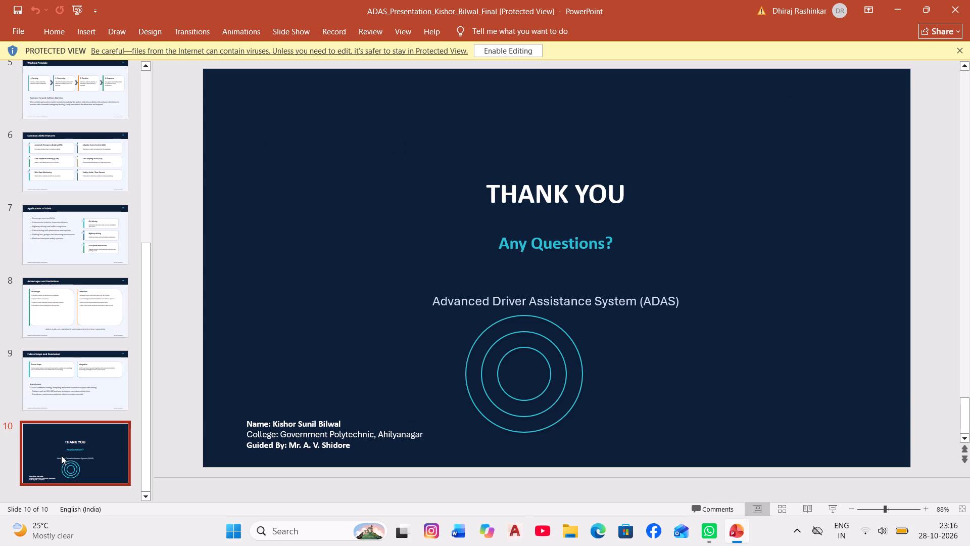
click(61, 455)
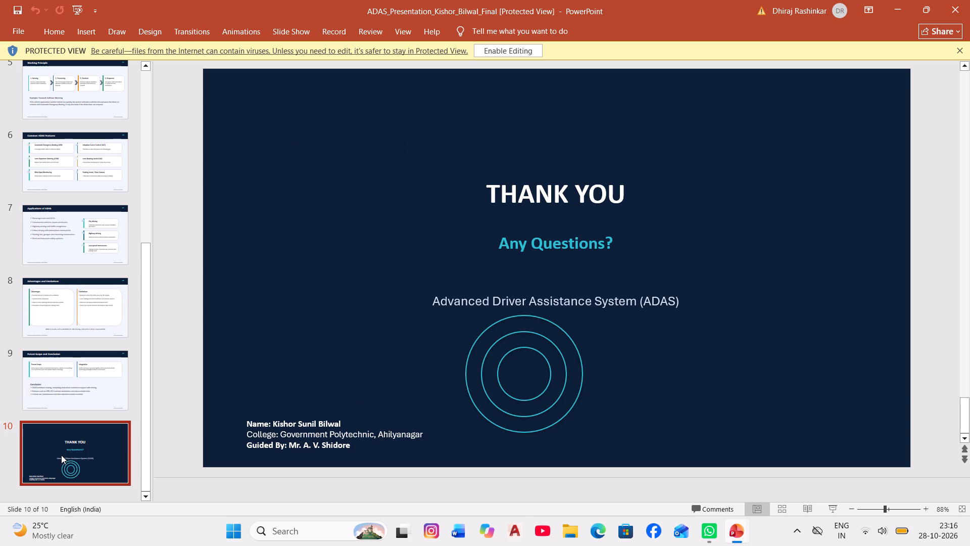
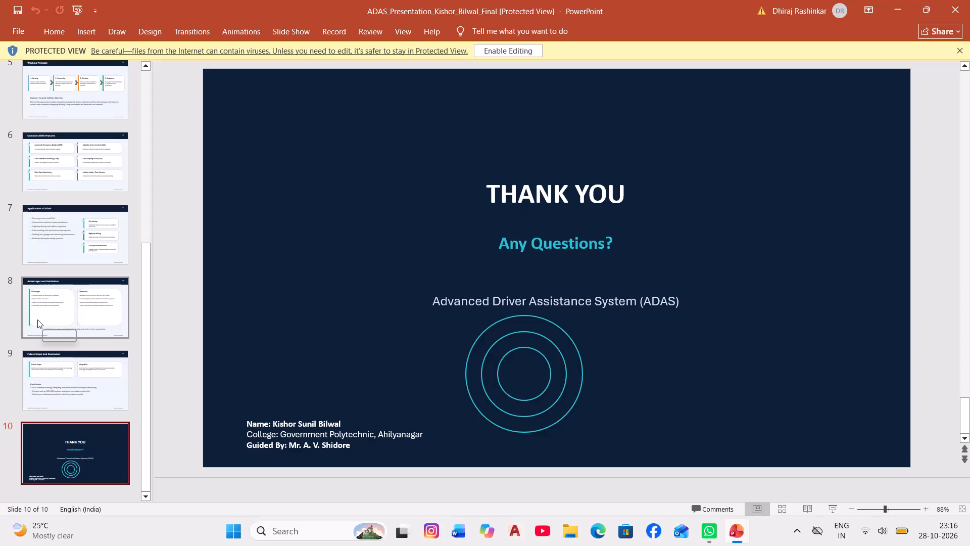
Enable editing in the protected ADAS presentation that ends with the THANK YOU slide.
scroll(37, 320, up, 1)
scroll(37, 320, down, 3)
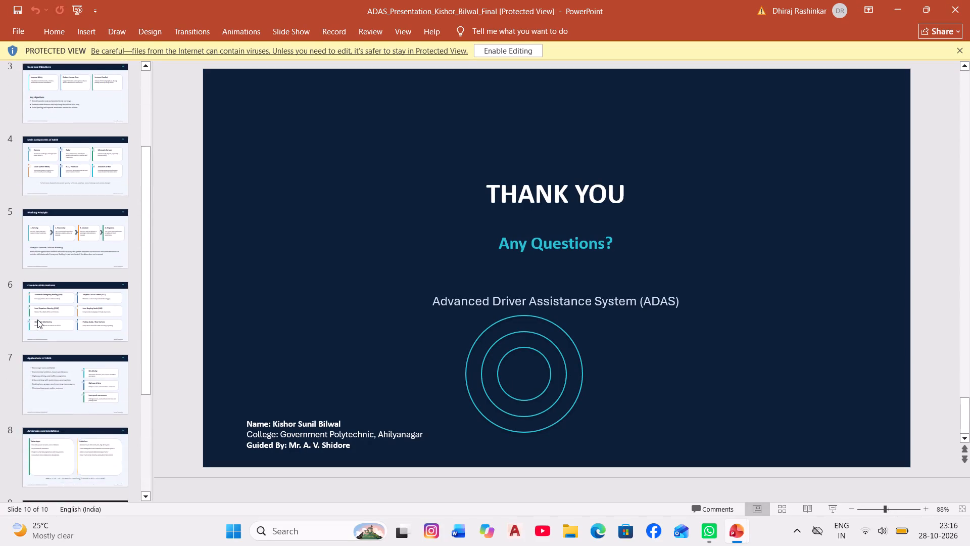
scroll(37, 320, down, 6)
scroll(37, 320, up, 1)
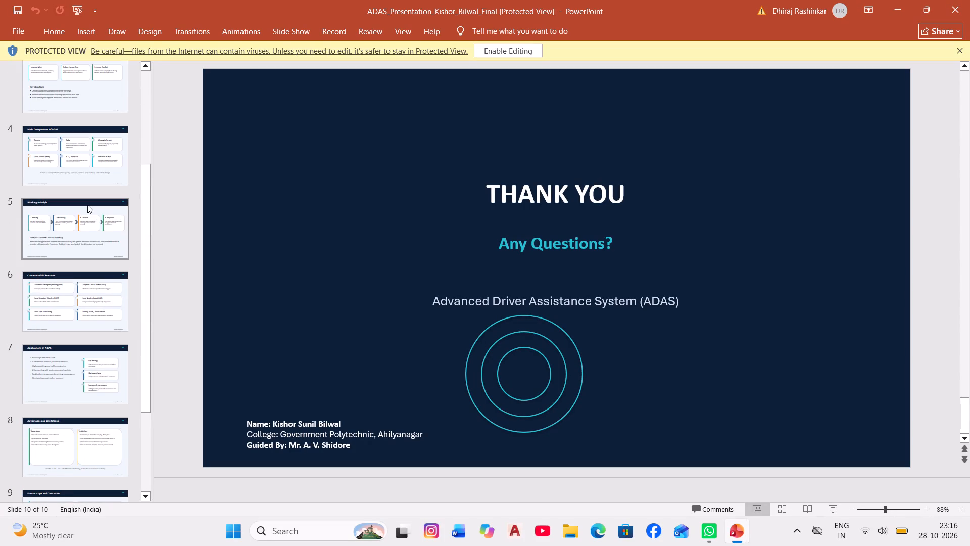
scroll(82, 234, down, 3)
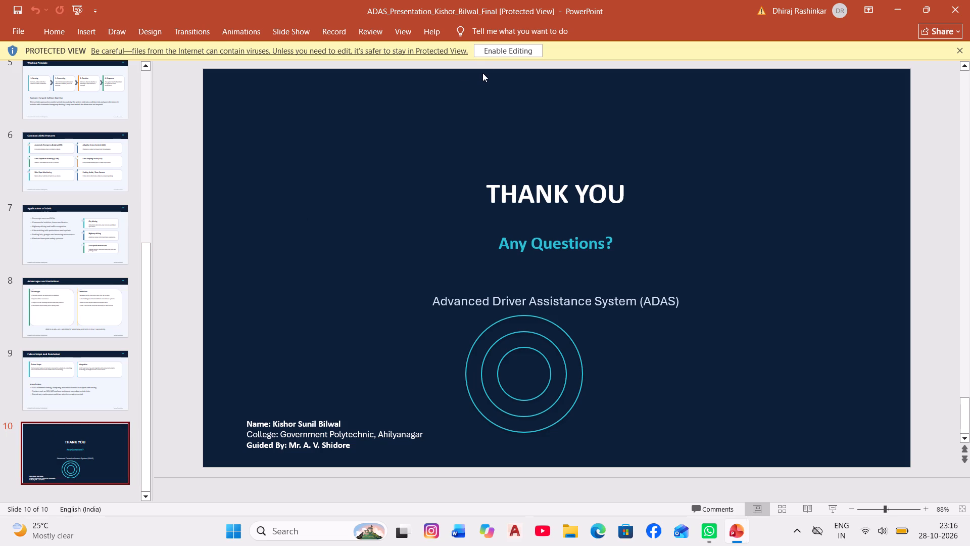
click(487, 55)
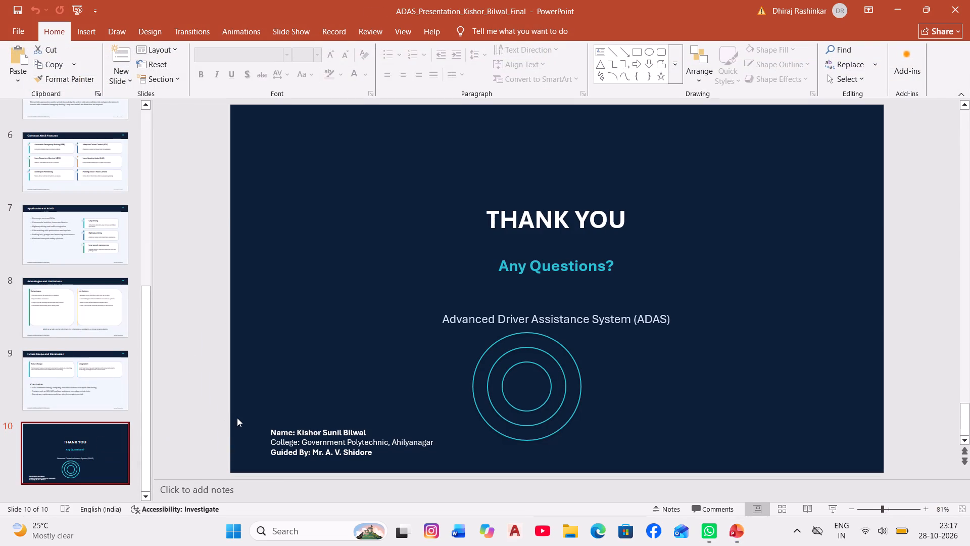
Look through the reference presentation's slides, from the title slide to the THANK YOU slide.
scroll(237, 418, right, 2)
scroll(237, 418, down, 3)
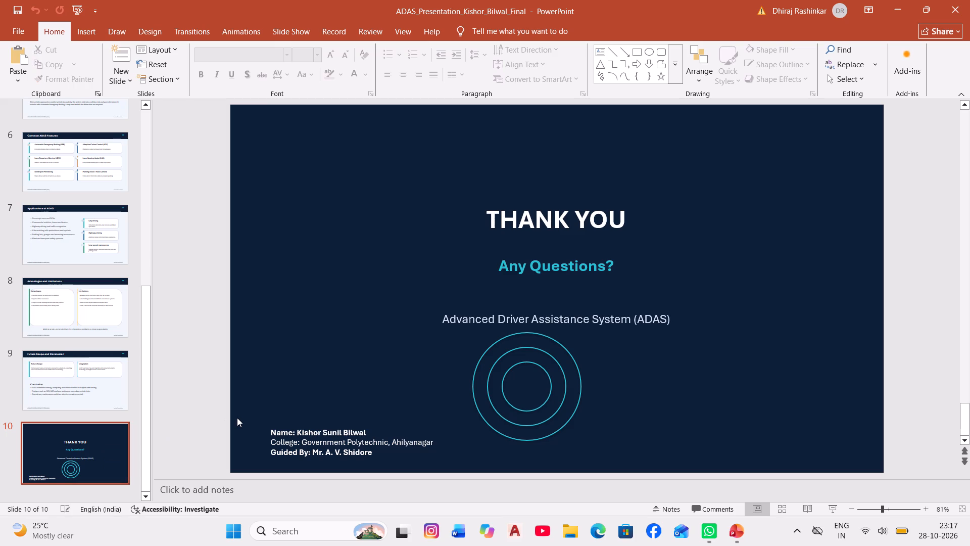
scroll(237, 418, down, 4)
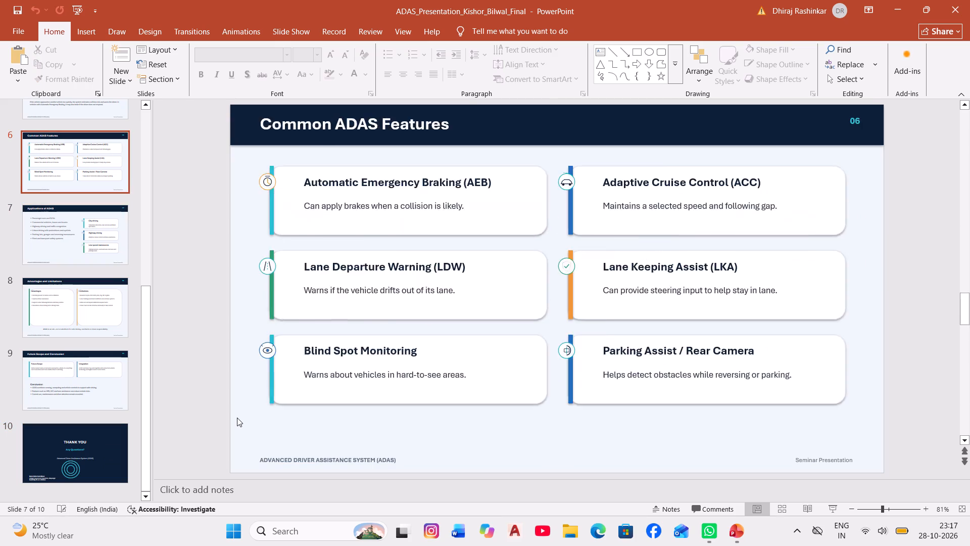
scroll(237, 418, down, 2)
scroll(237, 418, up, 3)
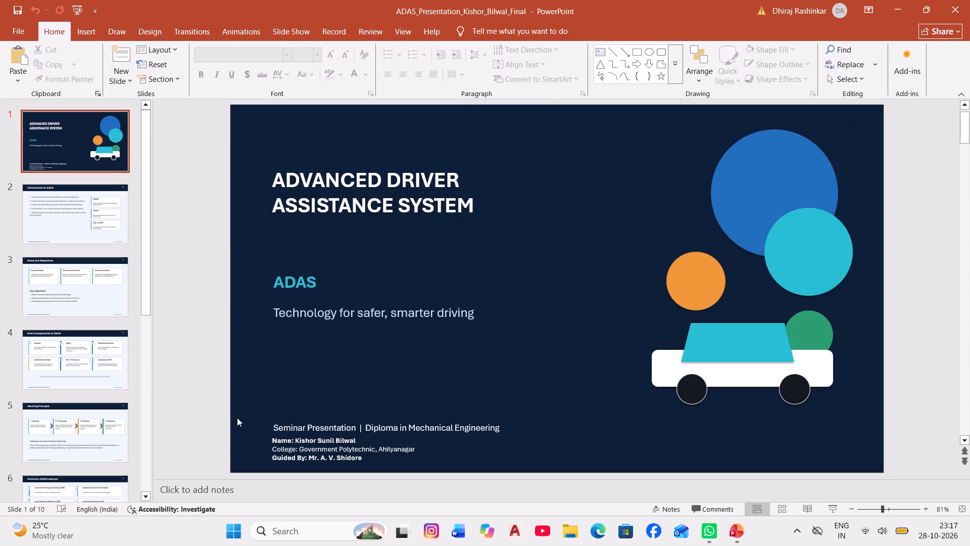
scroll(237, 418, up, 3)
scroll(237, 418, down, 20)
scroll(237, 418, down, 6)
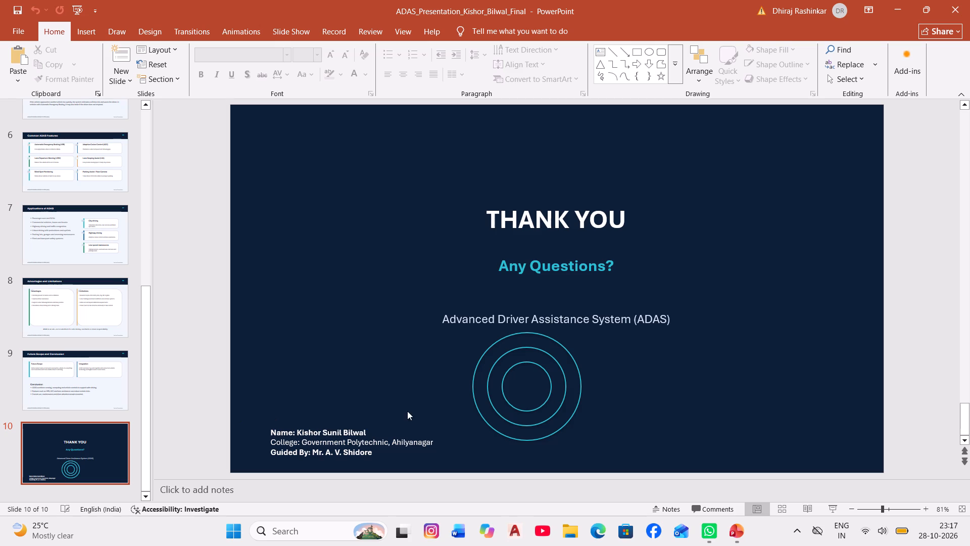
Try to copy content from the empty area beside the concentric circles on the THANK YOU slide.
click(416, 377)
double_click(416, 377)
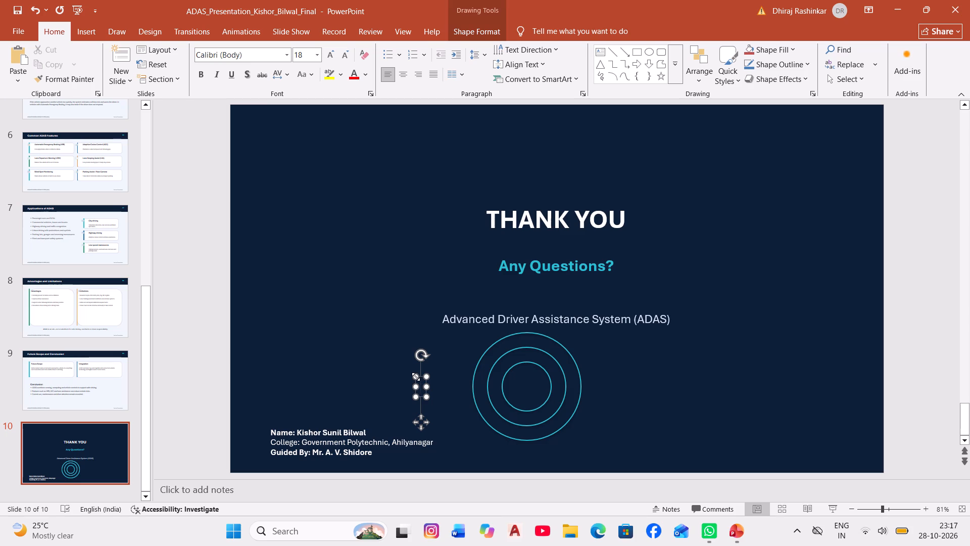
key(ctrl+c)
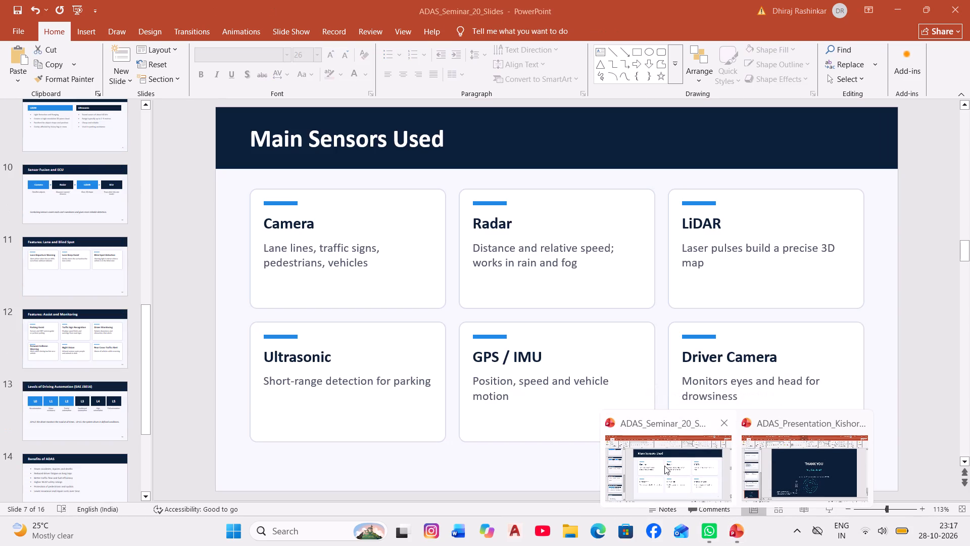
Switch to the ADAS_Seminar_20_Slides presentation and go to the end of its slide list.
click(662, 465)
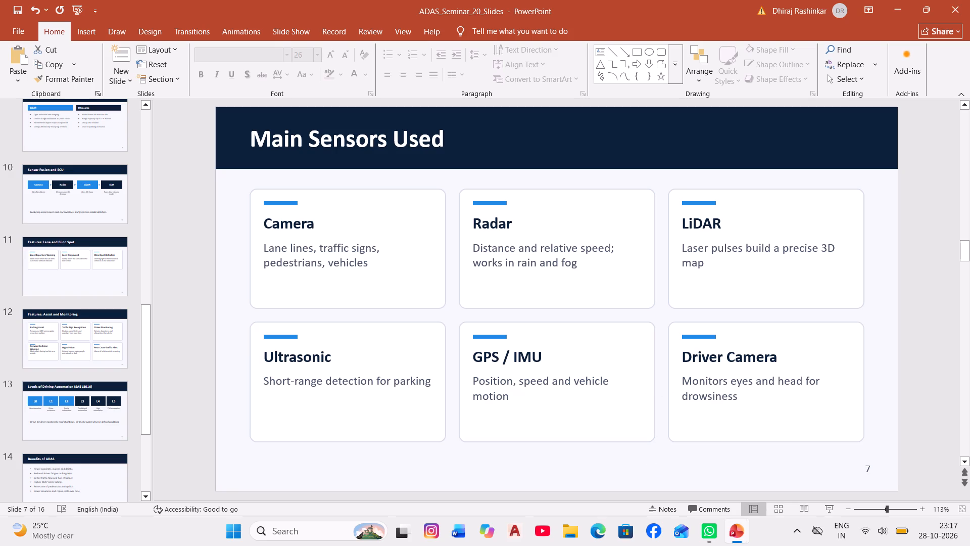
scroll(50, 336, down, 14)
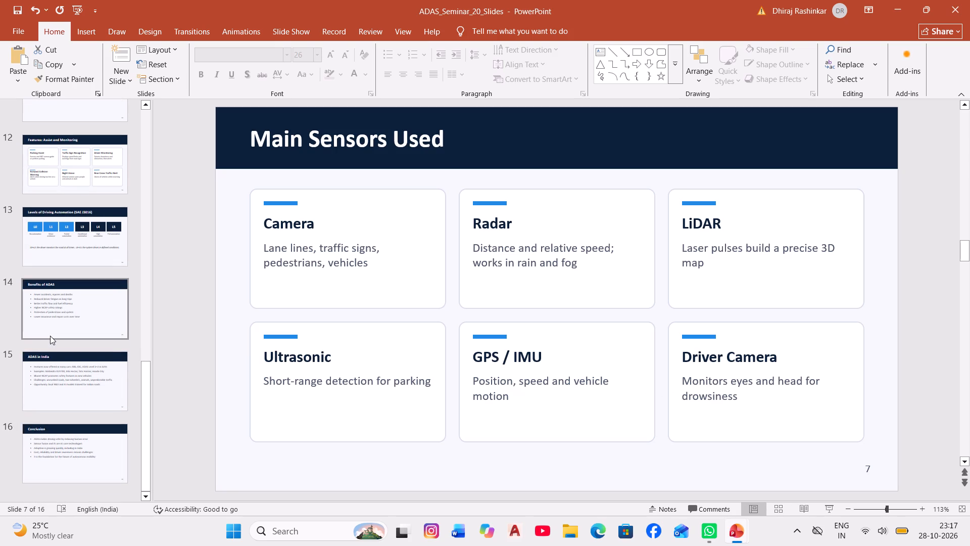
scroll(50, 336, down, 4)
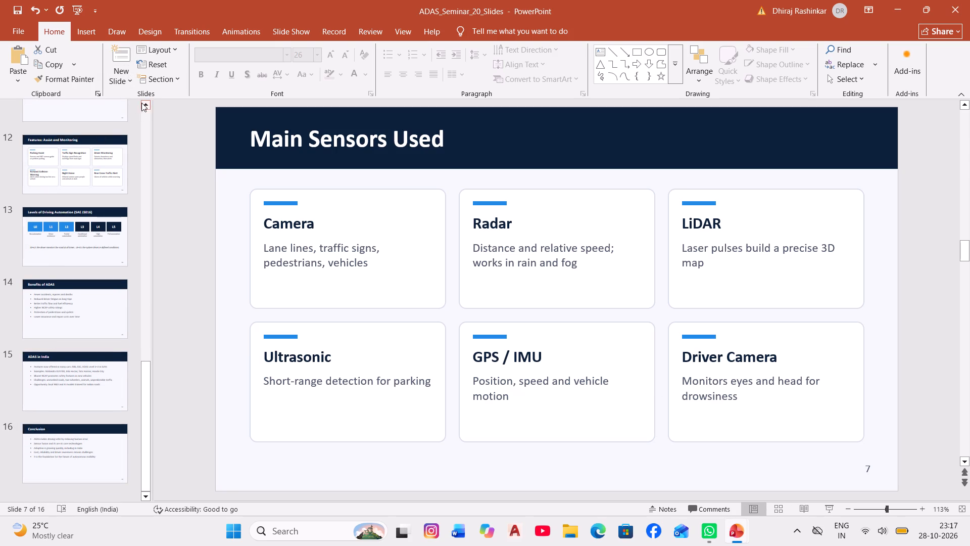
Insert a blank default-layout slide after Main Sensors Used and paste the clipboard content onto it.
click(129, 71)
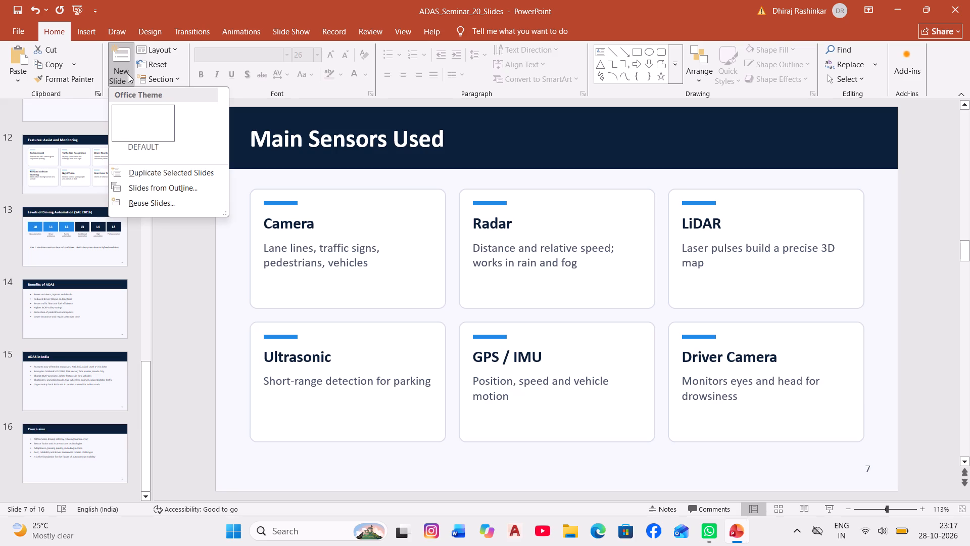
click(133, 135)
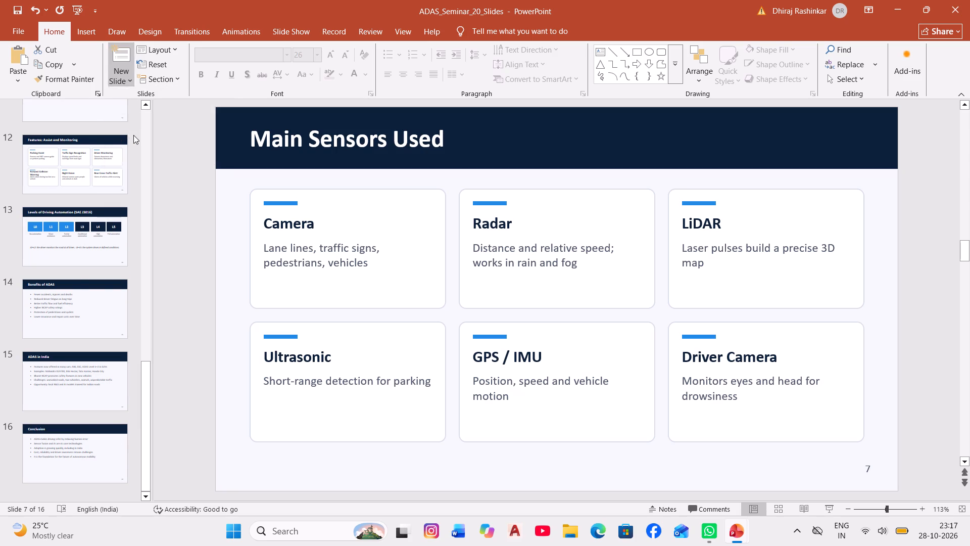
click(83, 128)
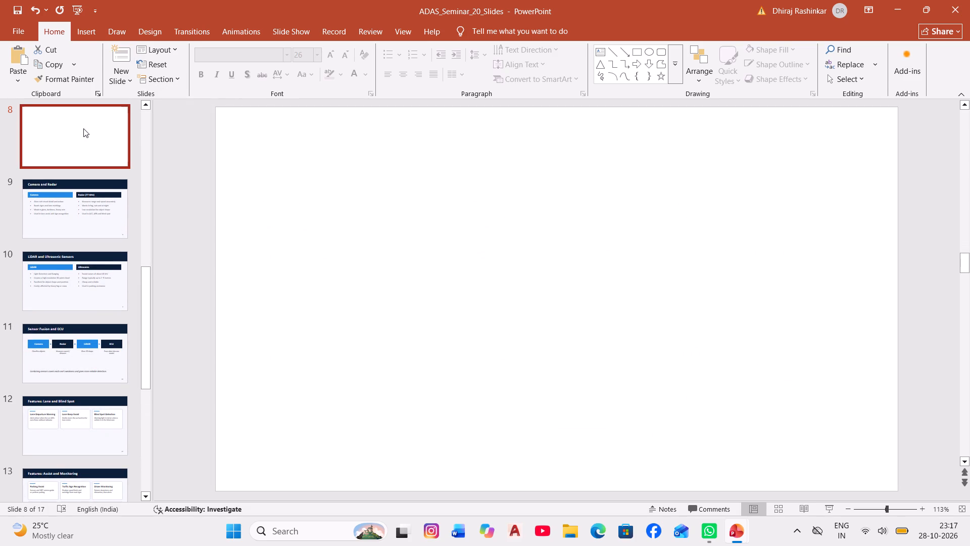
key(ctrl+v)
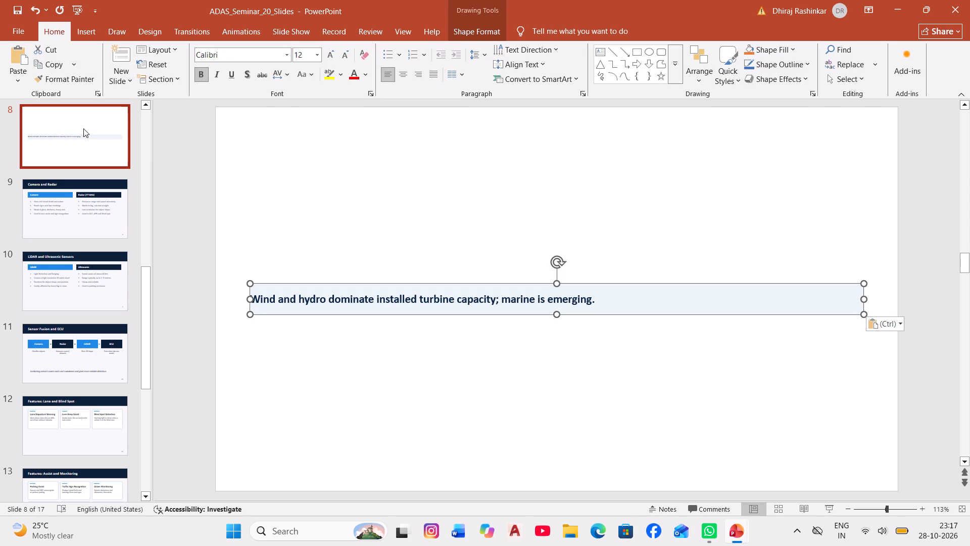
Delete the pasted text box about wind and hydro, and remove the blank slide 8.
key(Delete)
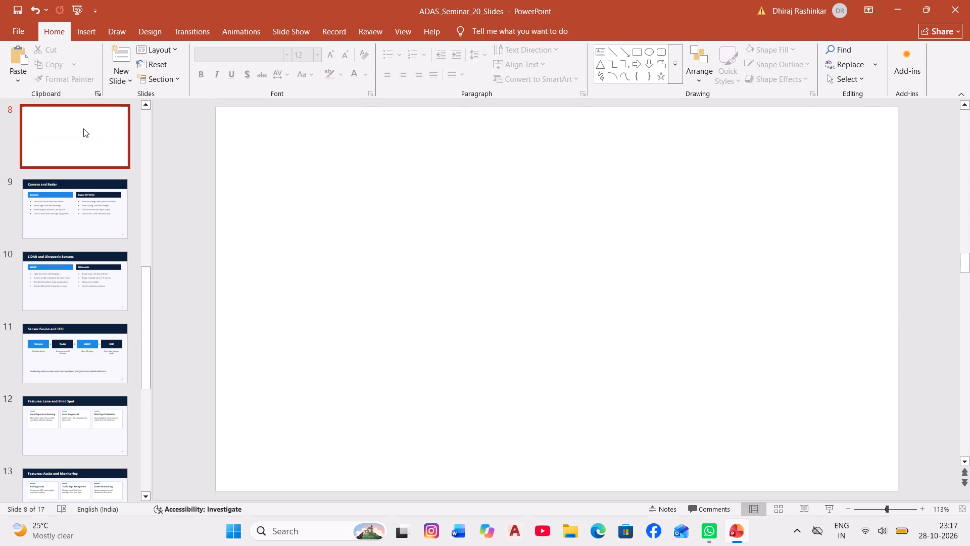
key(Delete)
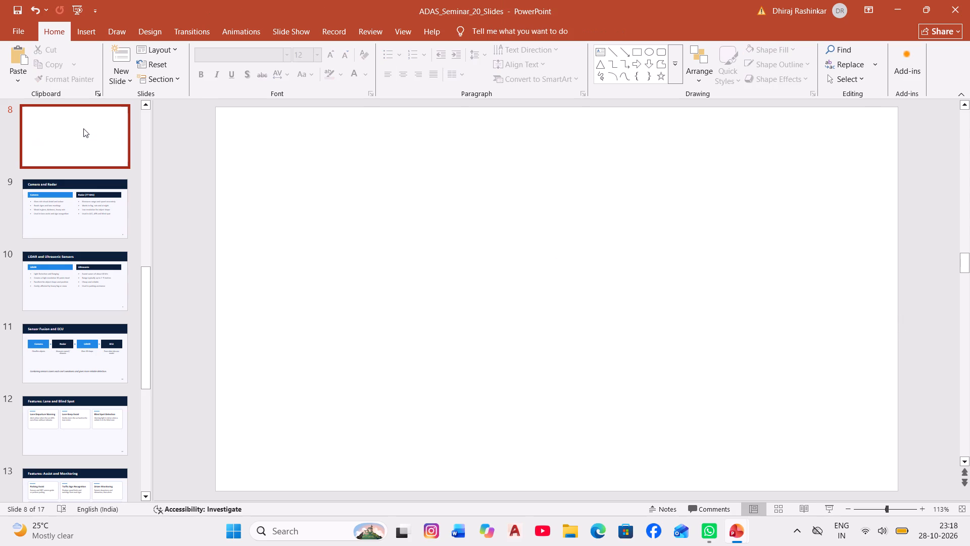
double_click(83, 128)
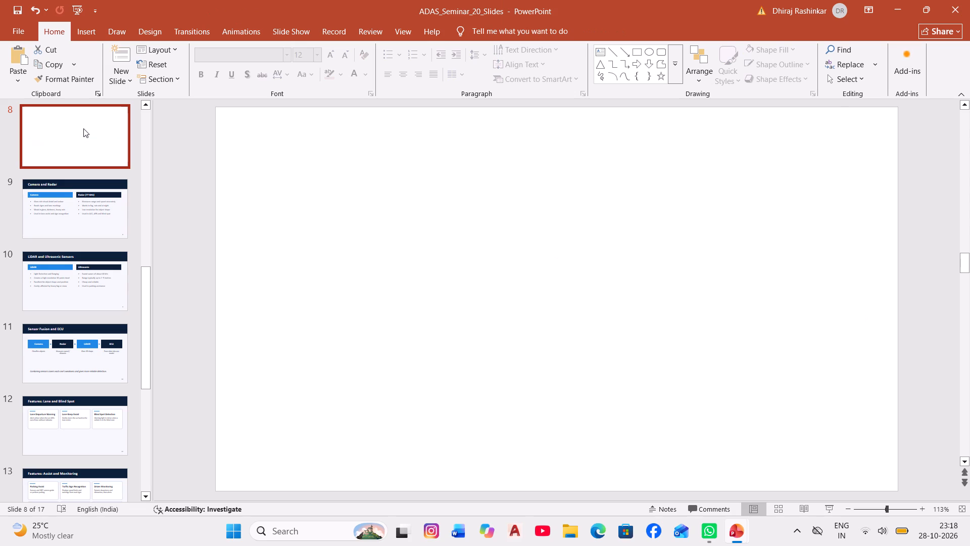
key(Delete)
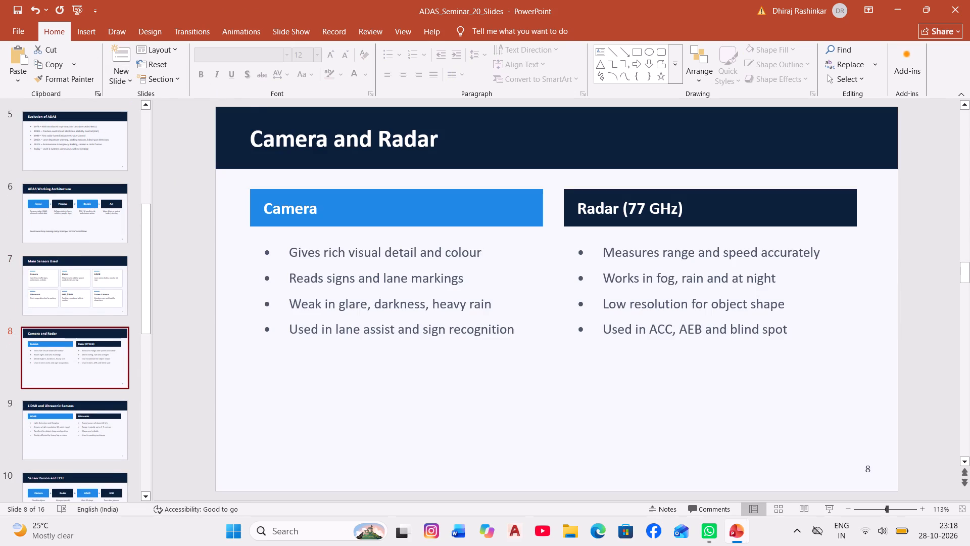
Copy the dark blue header bar from the Camera and Radar slide onto a new blank slide after Conclusion.
click(482, 165)
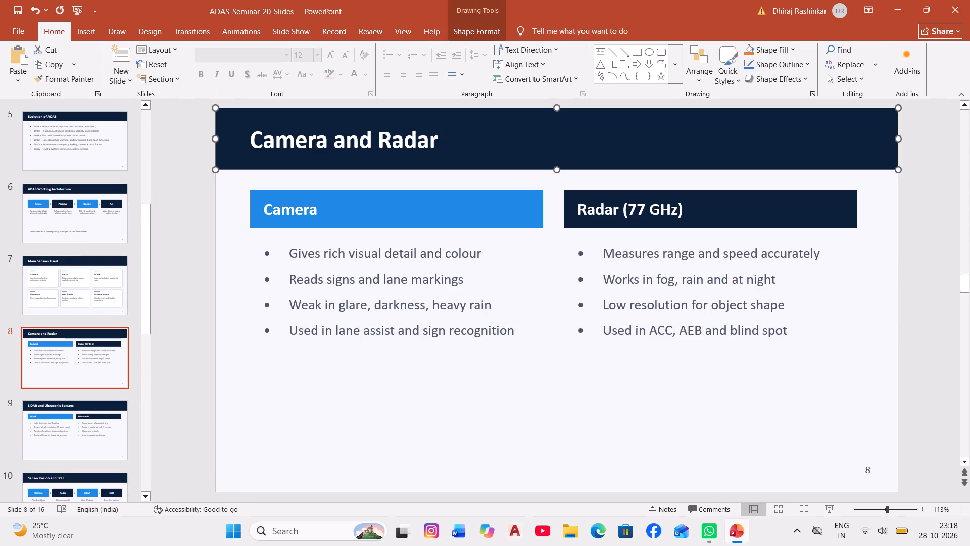
key(ctrl+c)
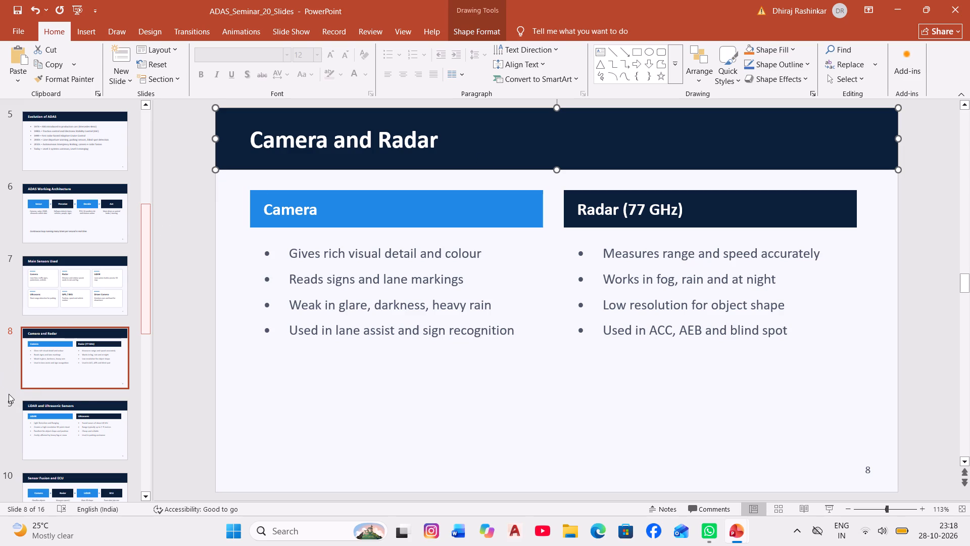
scroll(80, 400, down, 10)
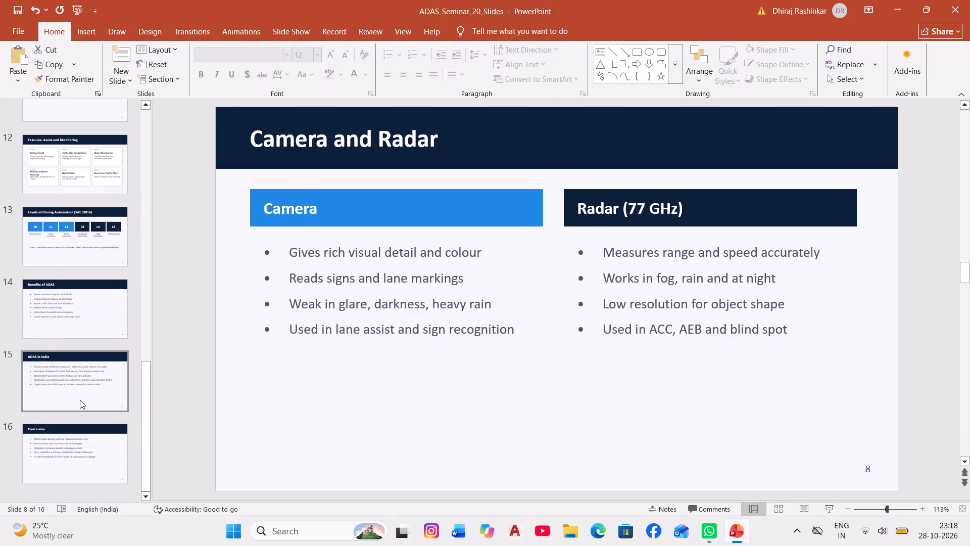
click(50, 447)
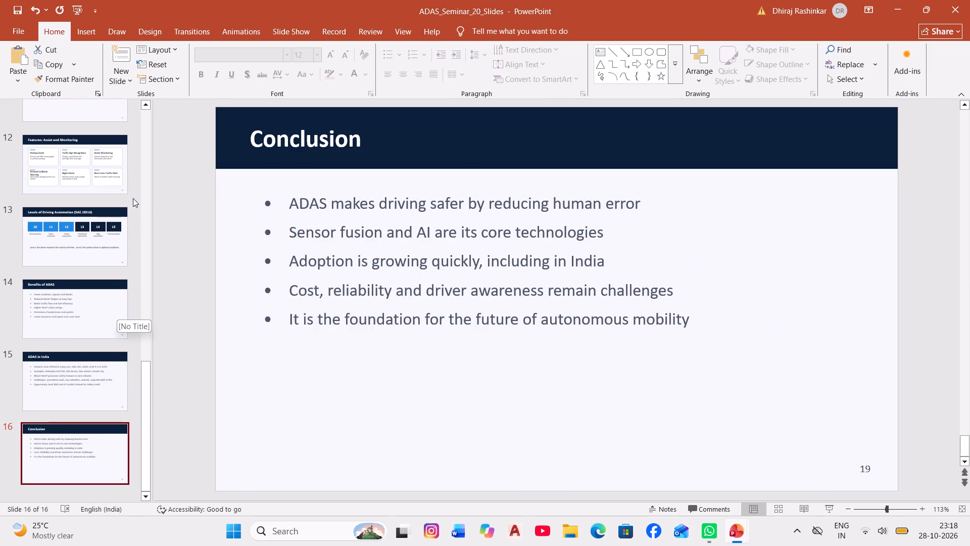
click(111, 52)
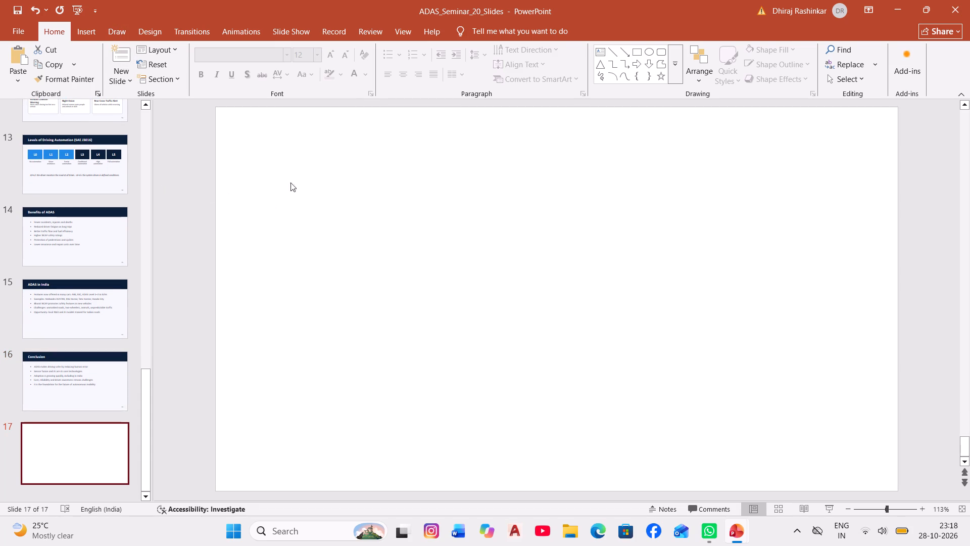
click(288, 160)
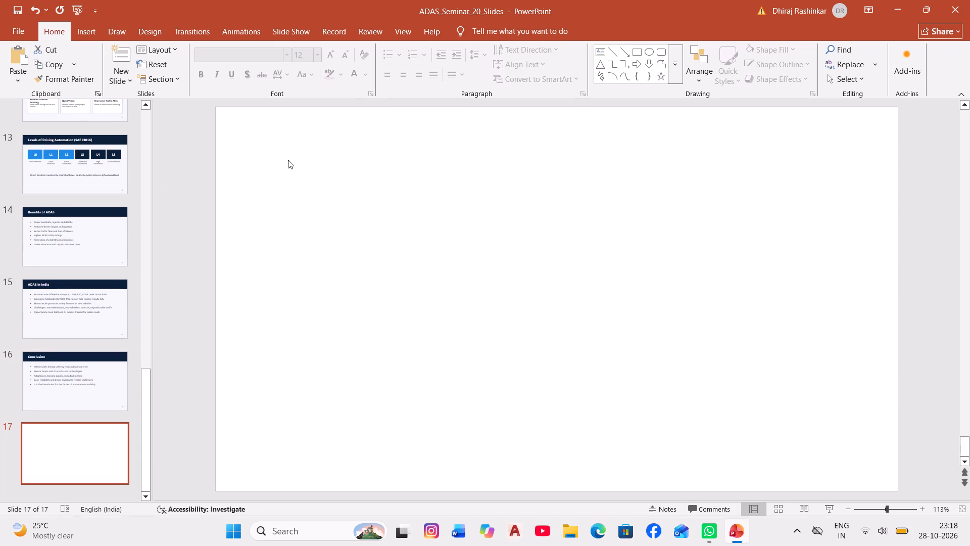
key(ctrl+v)
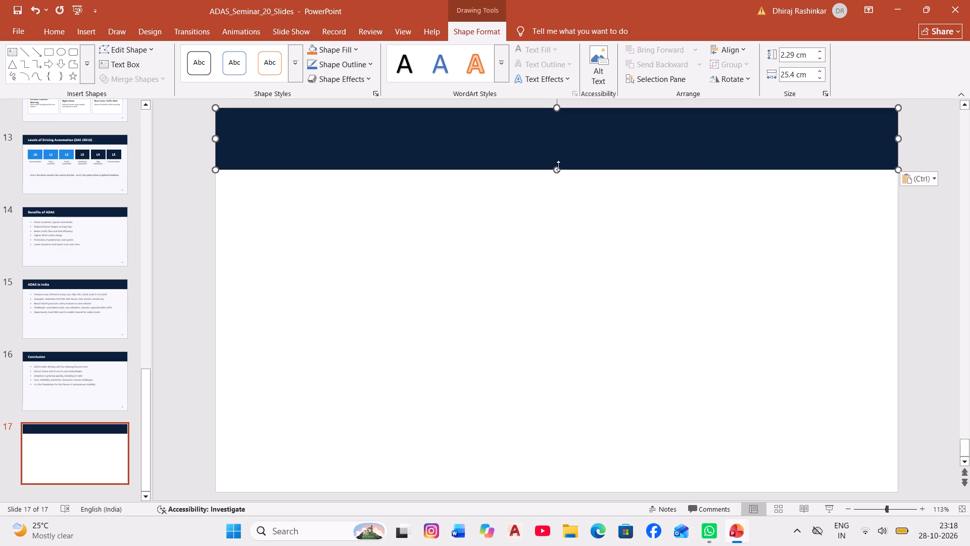
Stretch the pasted bar downward to about 14.86 cm high so it covers the whole closing slide.
drag(556, 171, 550, 421)
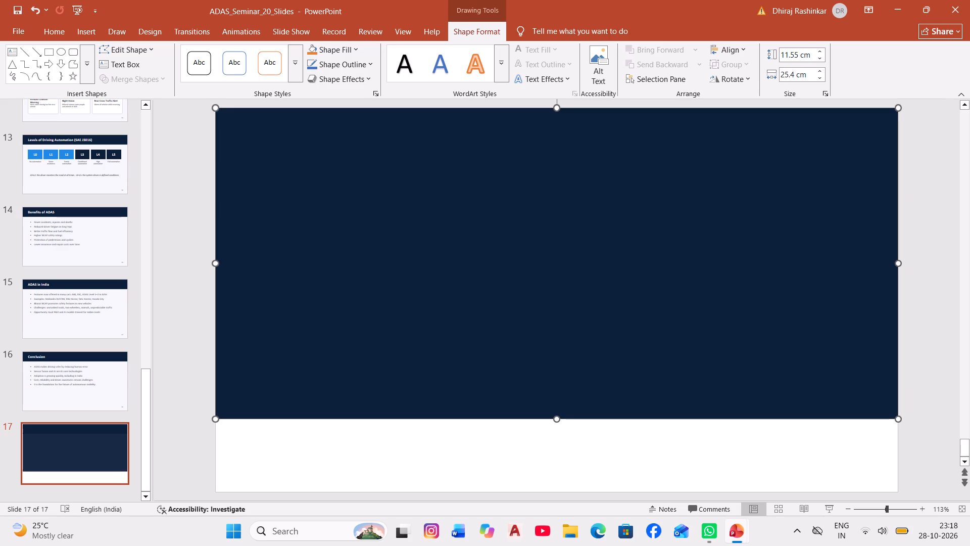
drag(559, 418, 519, 535)
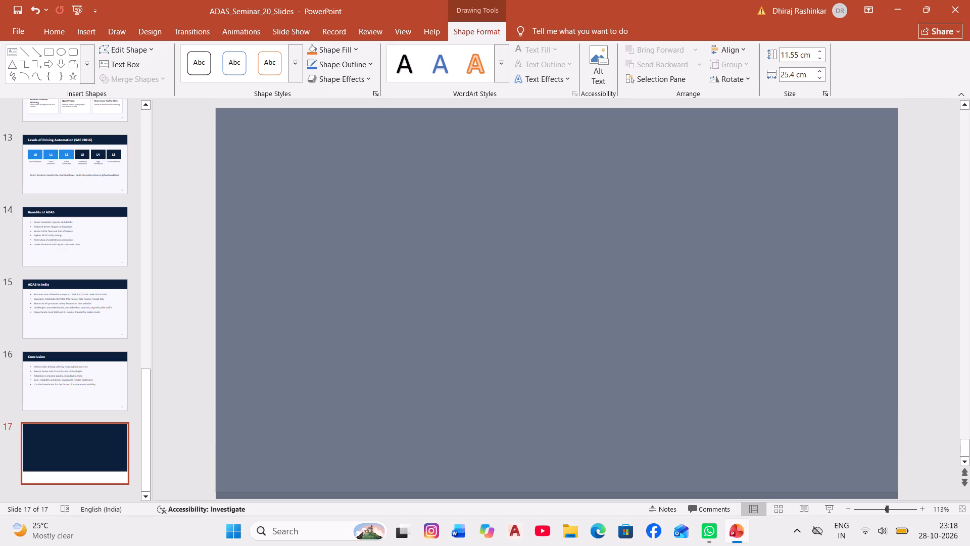
drag(519, 535, 510, 508)
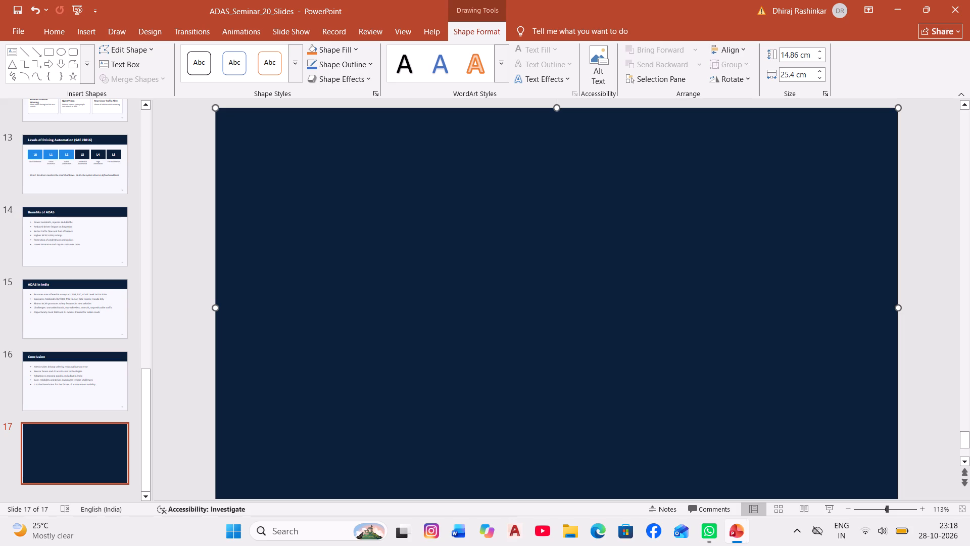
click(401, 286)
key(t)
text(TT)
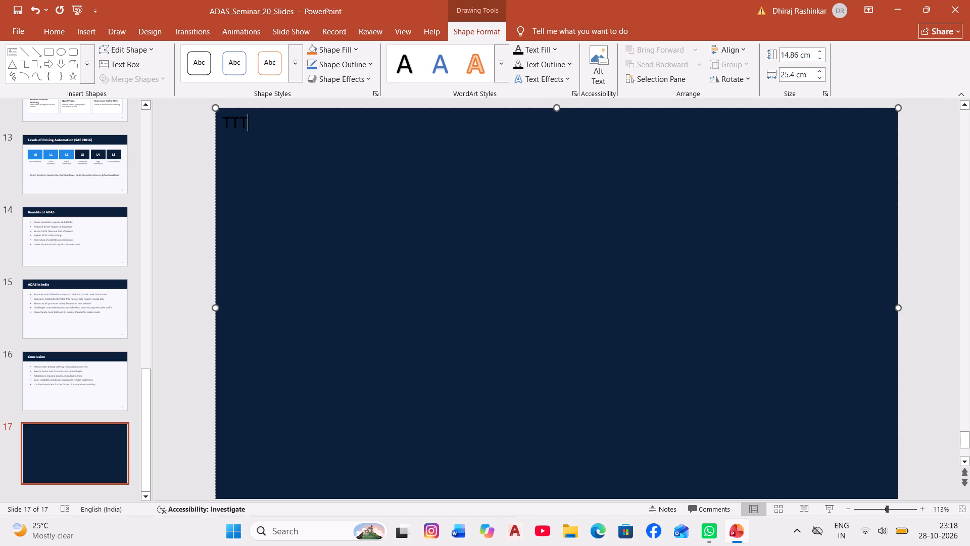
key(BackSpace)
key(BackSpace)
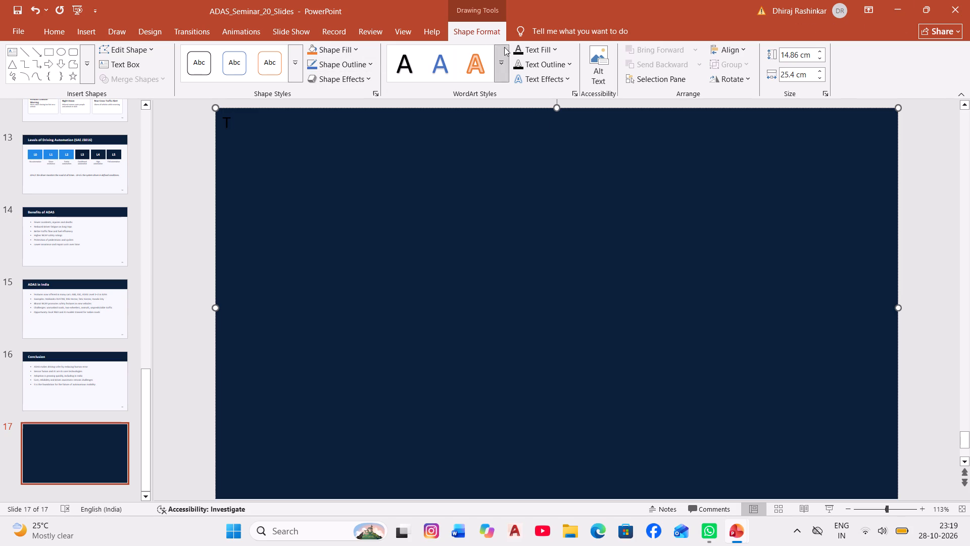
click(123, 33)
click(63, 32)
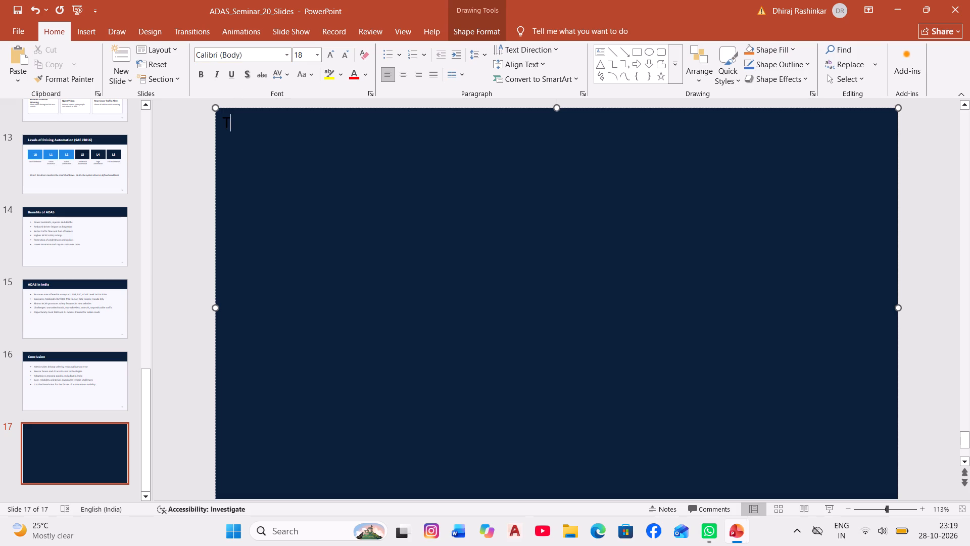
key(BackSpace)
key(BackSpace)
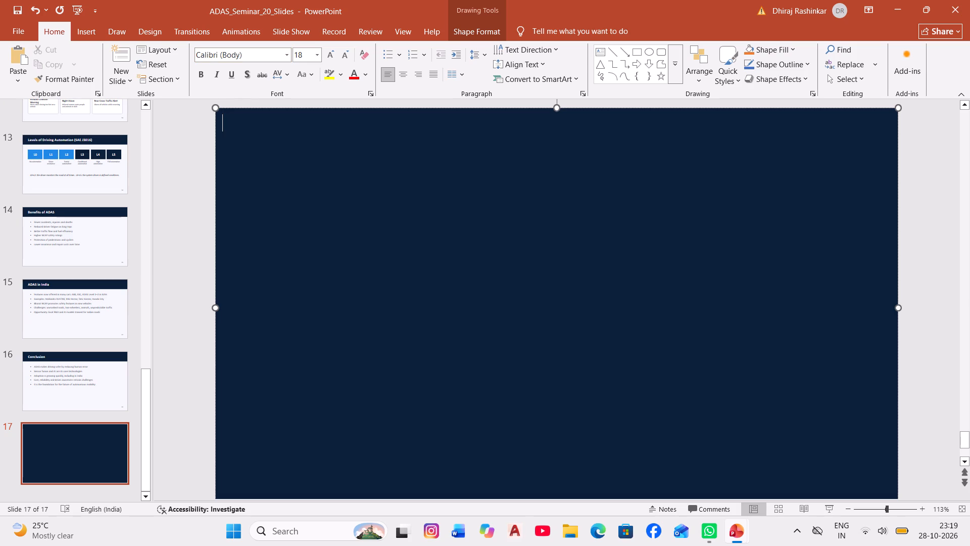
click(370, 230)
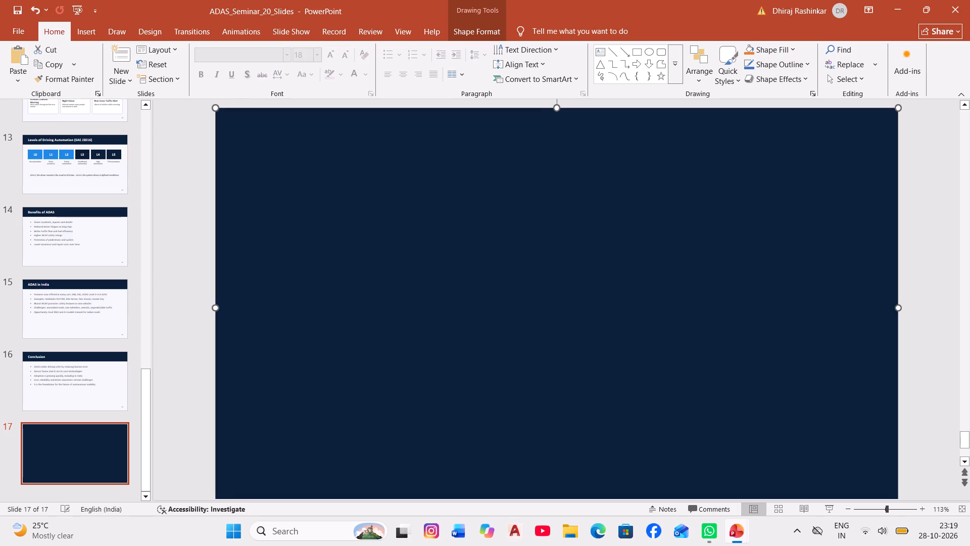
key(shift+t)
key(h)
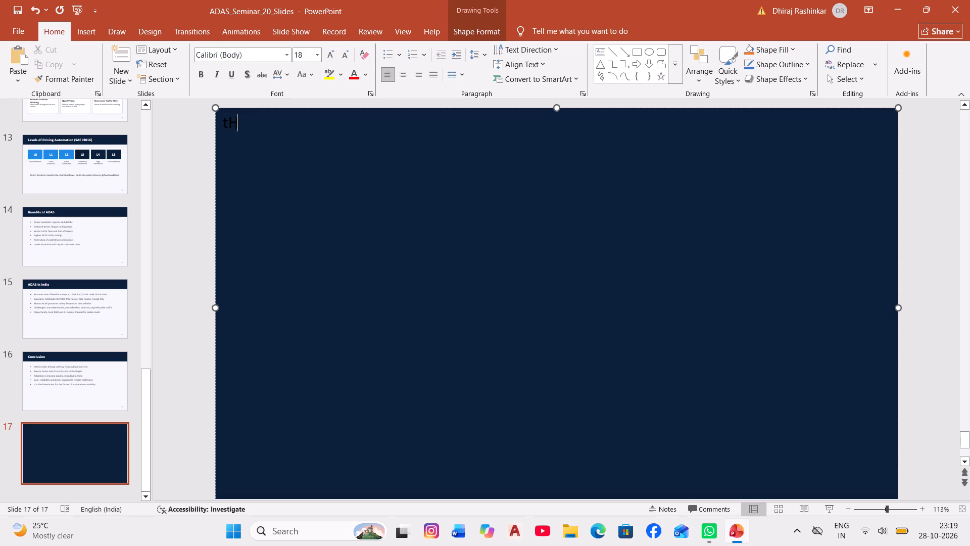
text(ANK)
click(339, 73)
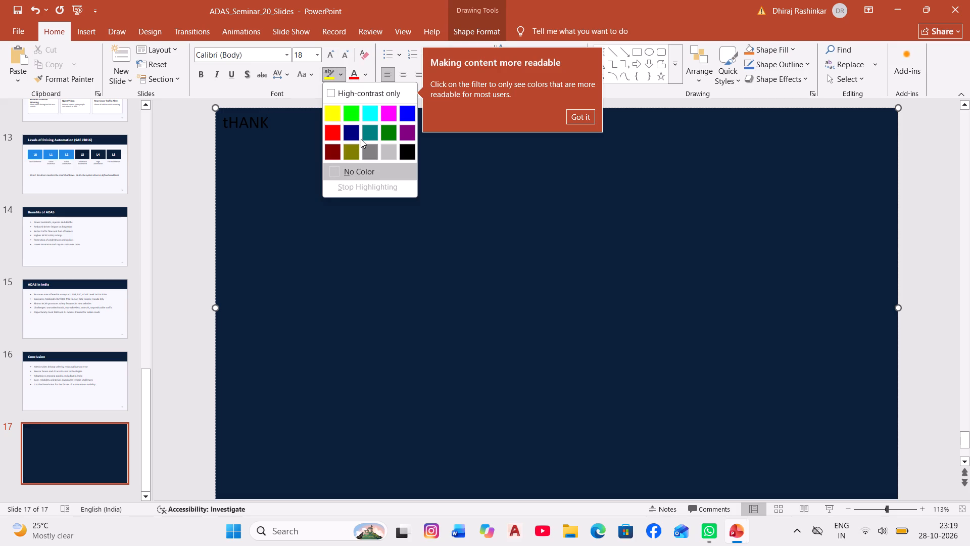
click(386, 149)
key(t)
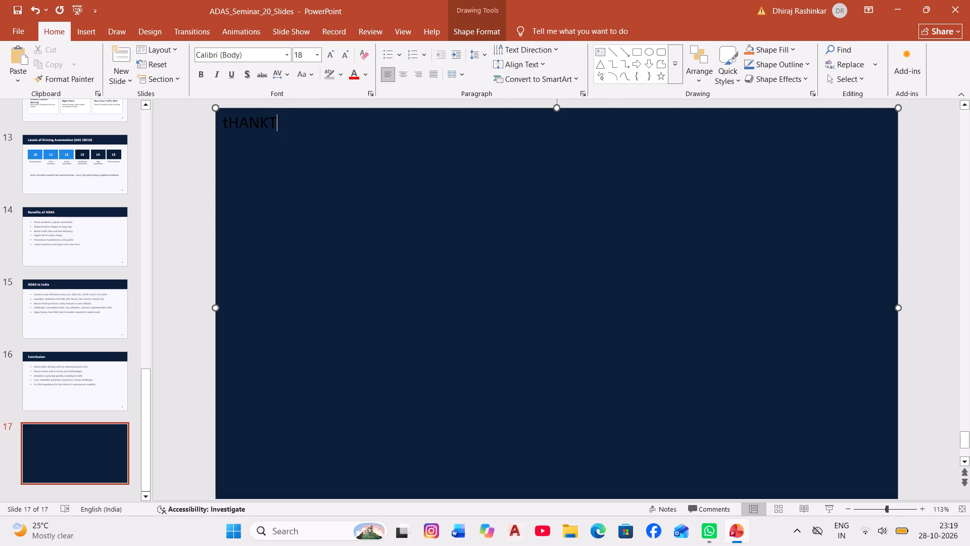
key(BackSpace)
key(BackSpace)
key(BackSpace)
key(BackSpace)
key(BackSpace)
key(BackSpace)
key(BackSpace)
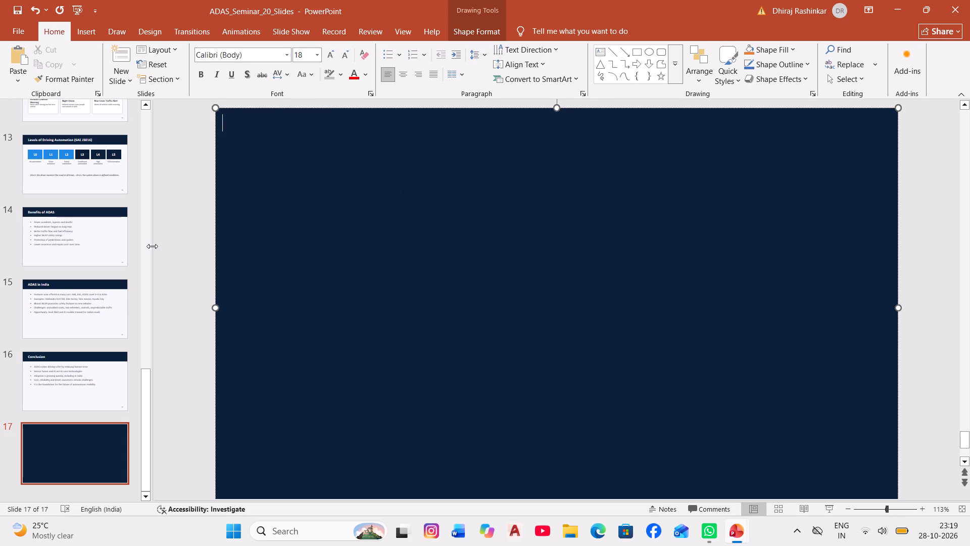
Set the text colour of the dark blue closing-slide shape to the lightest grey theme tint.
click(354, 76)
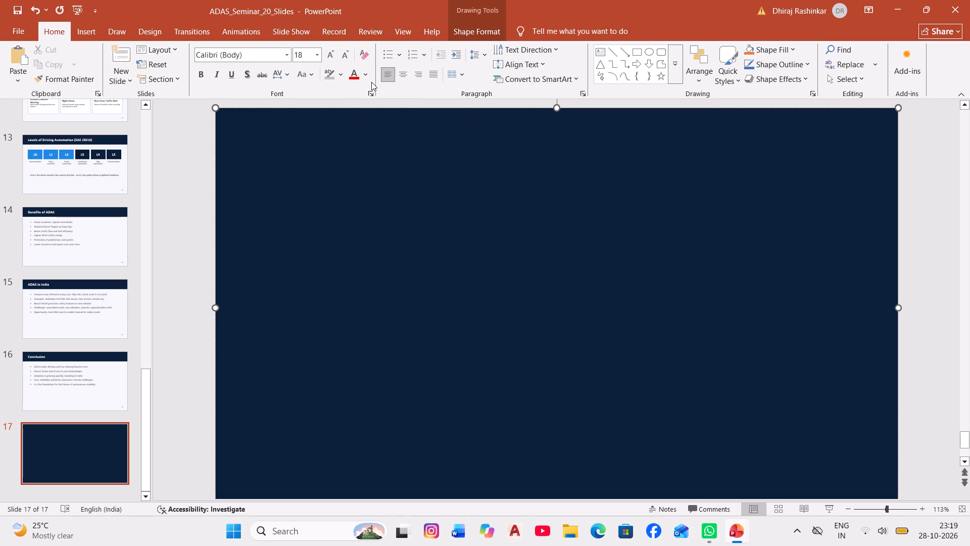
click(363, 77)
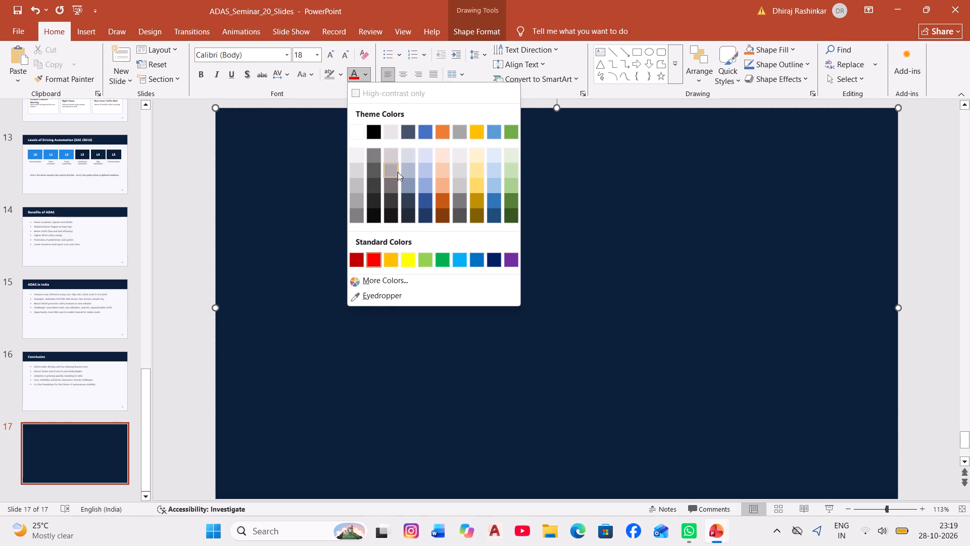
click(462, 156)
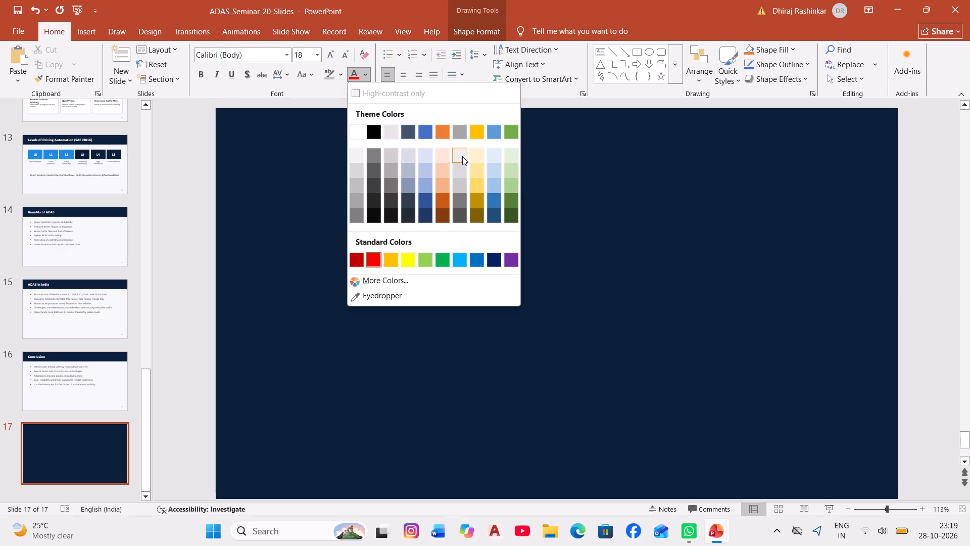
text(TT)
key(BackSpace)
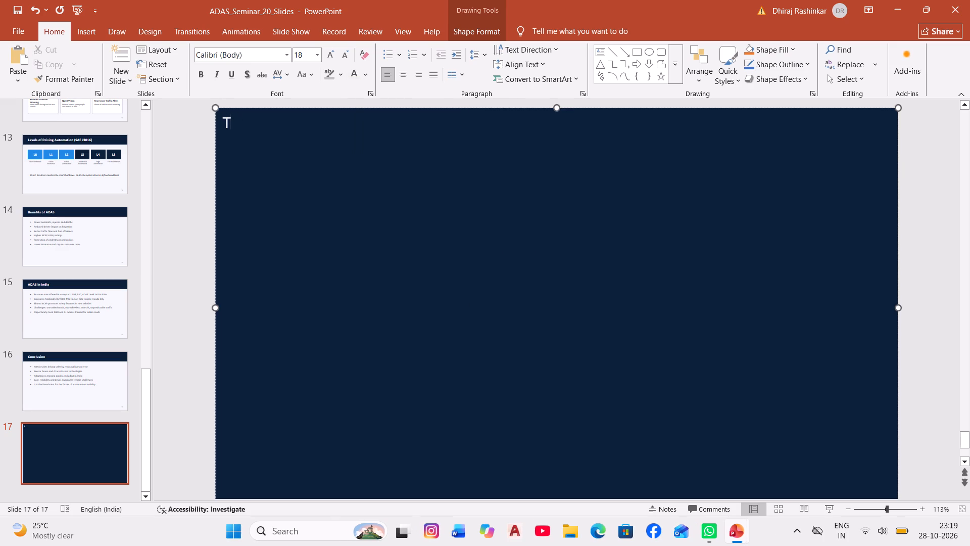
key(BackSpace)
Add the text THANK YOU at font size 24 to the dark blue shape on the closing slide.
click(314, 57)
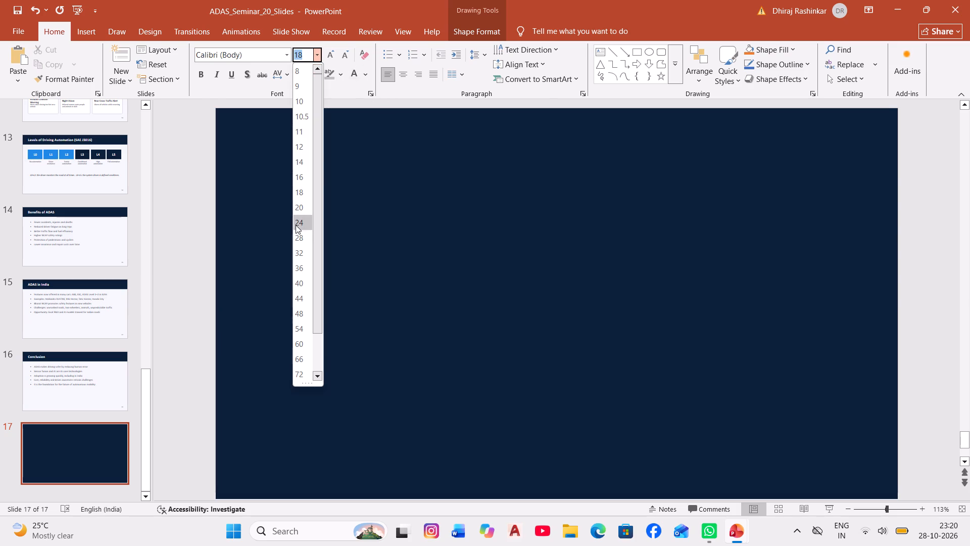
click(301, 220)
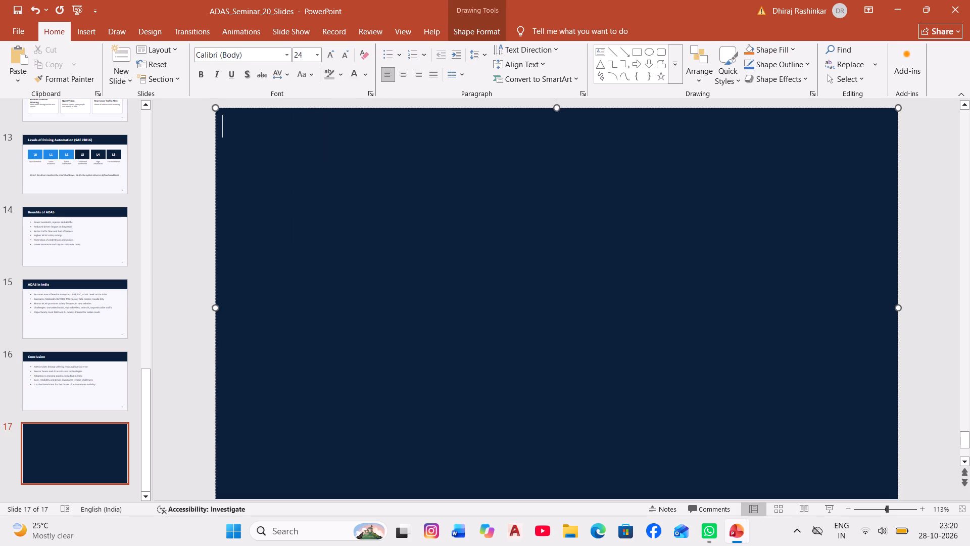
click(397, 255)
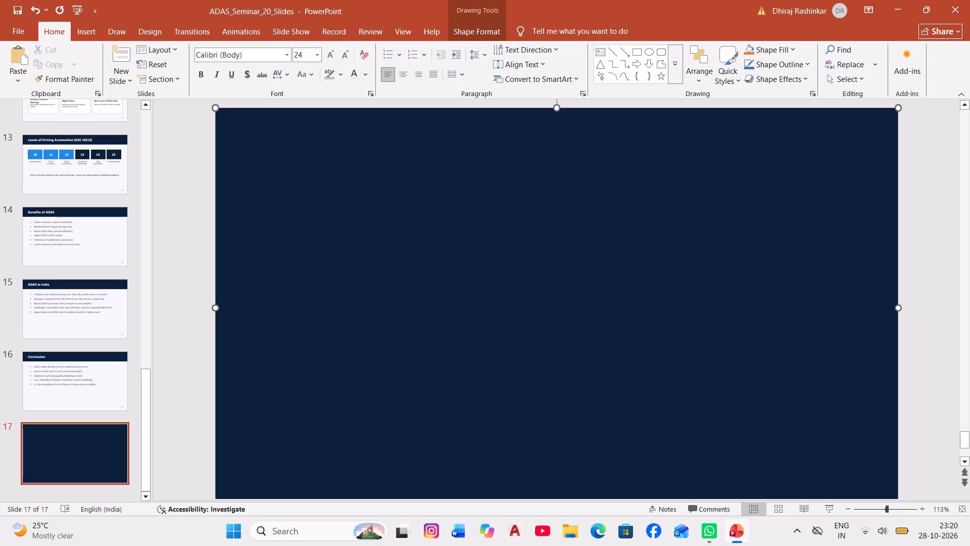
triple_click(397, 255)
click(397, 255)
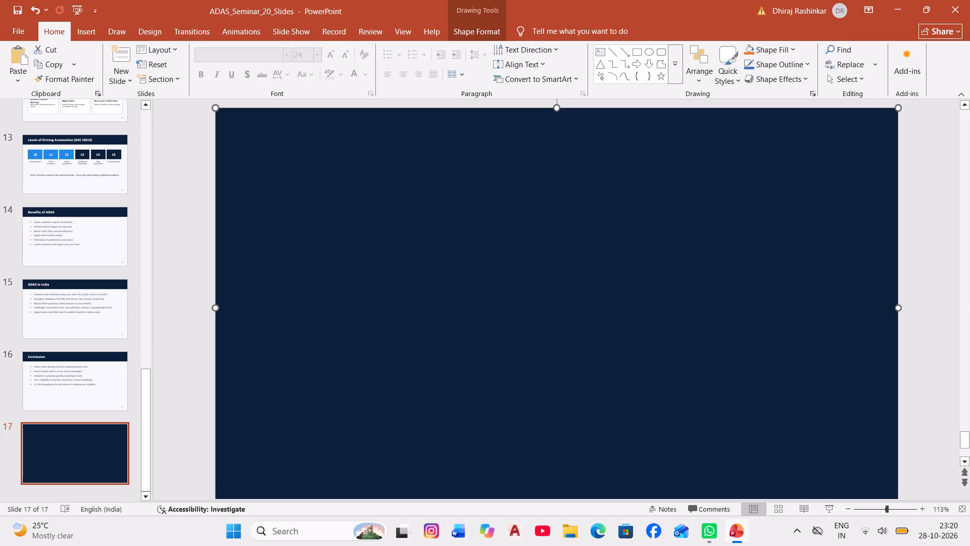
key(shift+t)
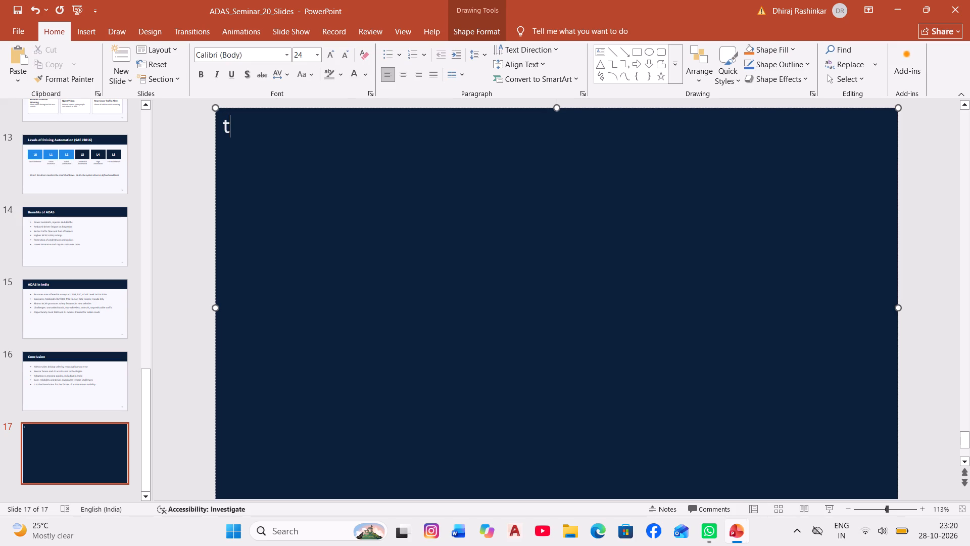
key(BackSpace)
key(t)
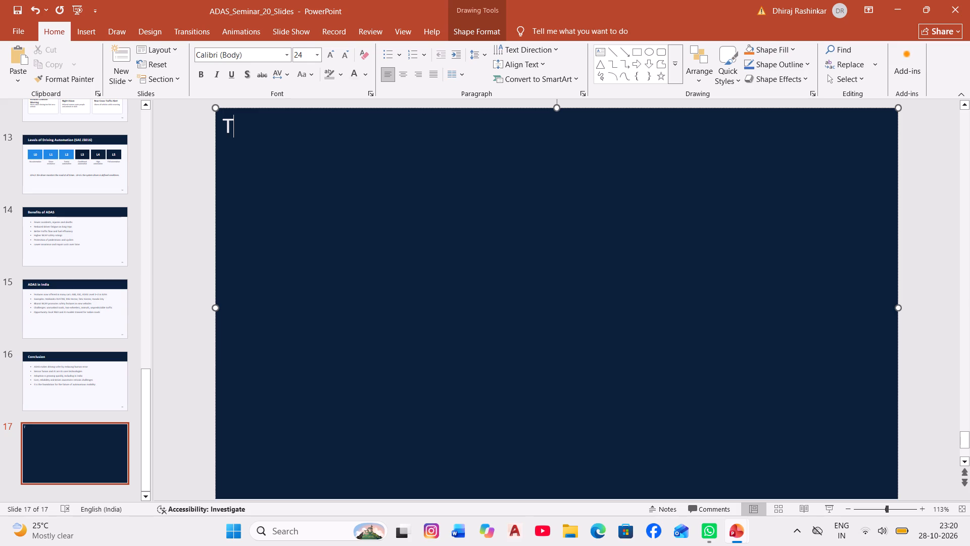
text(HA)
text(NK YOU)
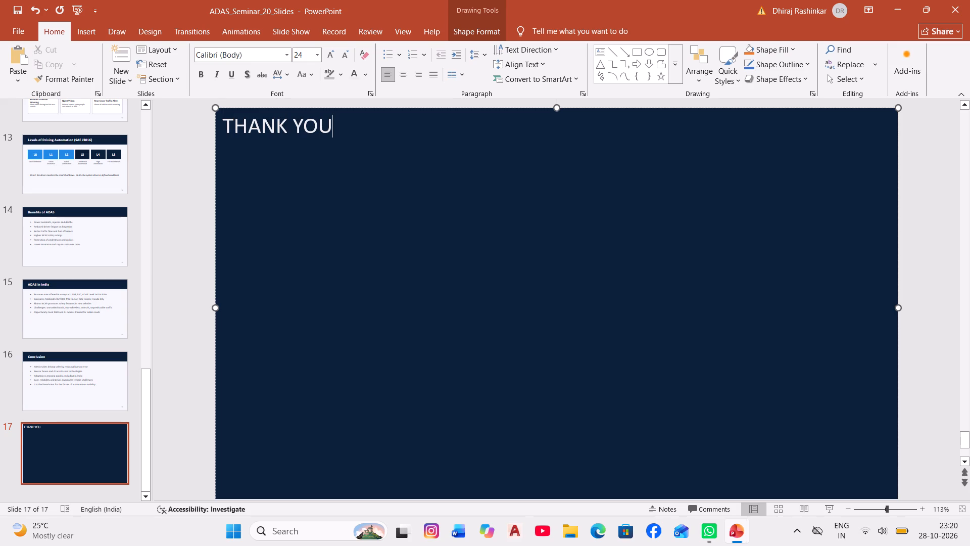
Insert leading spaces before THANK YOU on the closing slide to shift it to about the middle of the first line.
click(221, 122)
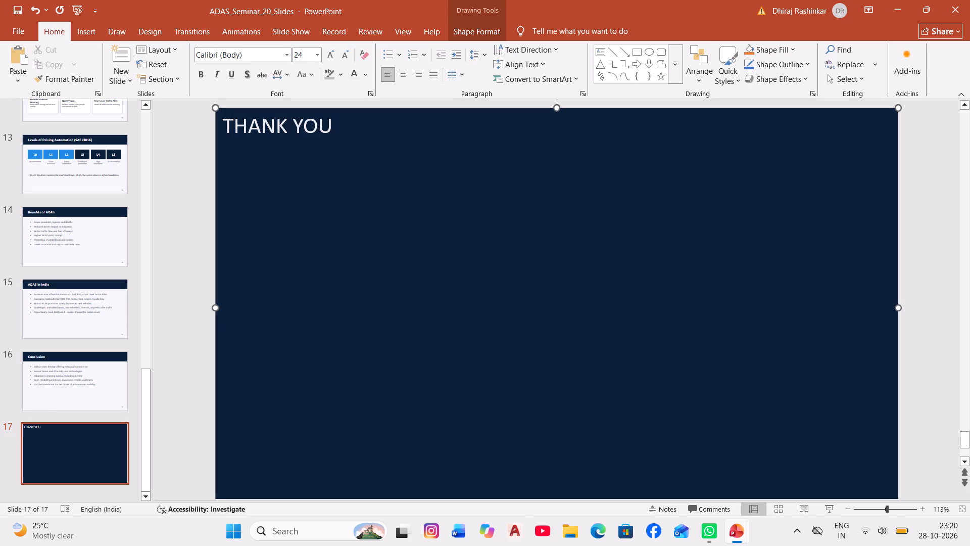
key(space)
click(221, 122)
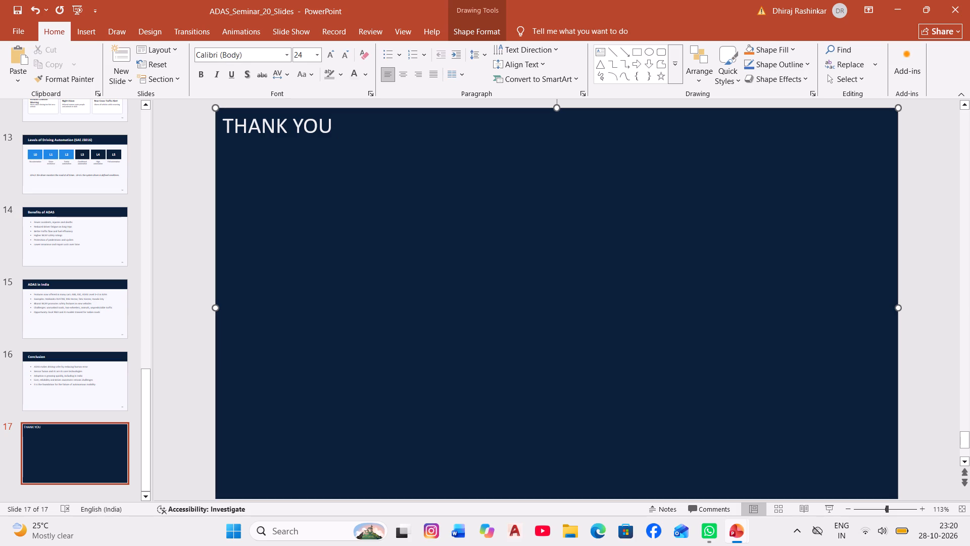
click(217, 124)
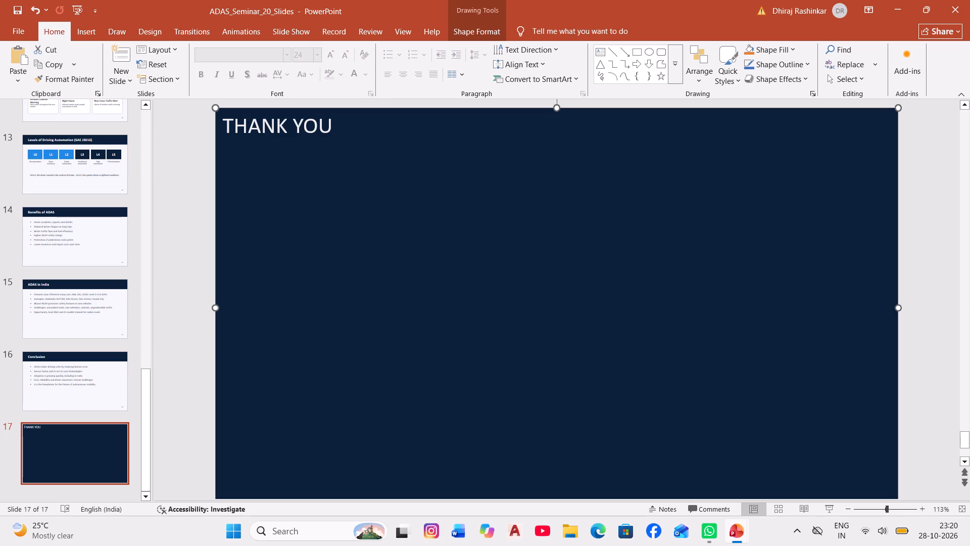
click(236, 121)
key(Left)
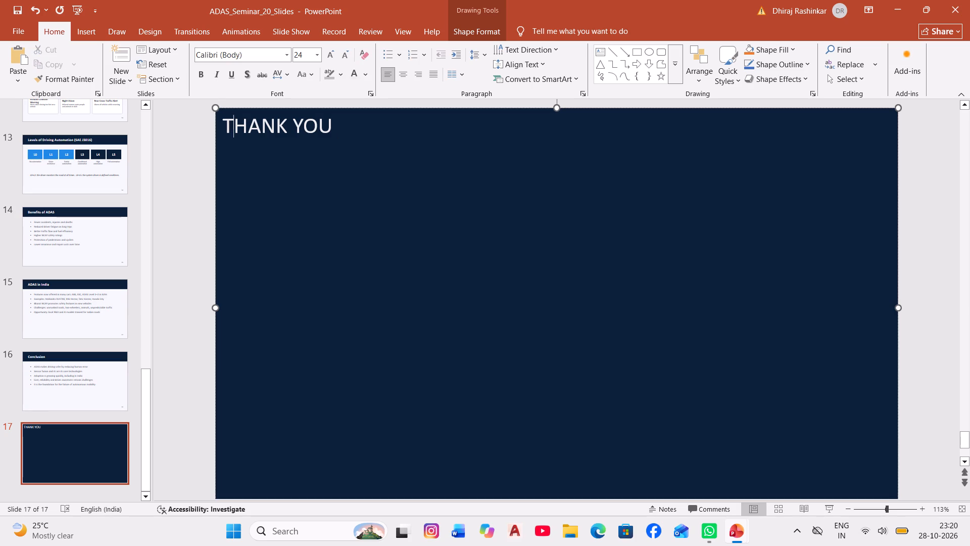
key(space)
key(space)
key(space)
key(space)
key(space)
key(space)
key(space)
key(space)
key(space)
key(space)
key(space)
key(space)
key(space)
key(space)
key(space)
key(space)
key(space)
key(space)
key(space)
key(space)
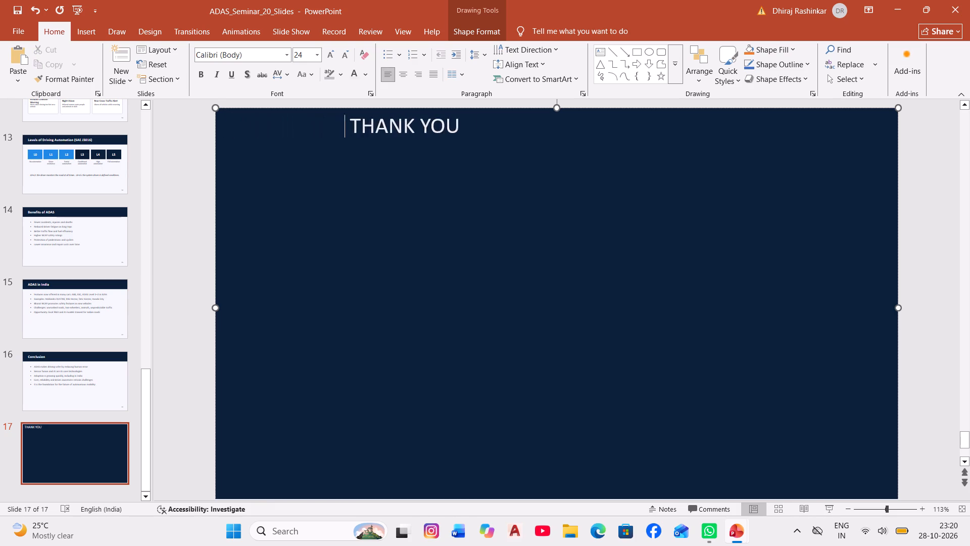
key(Down)
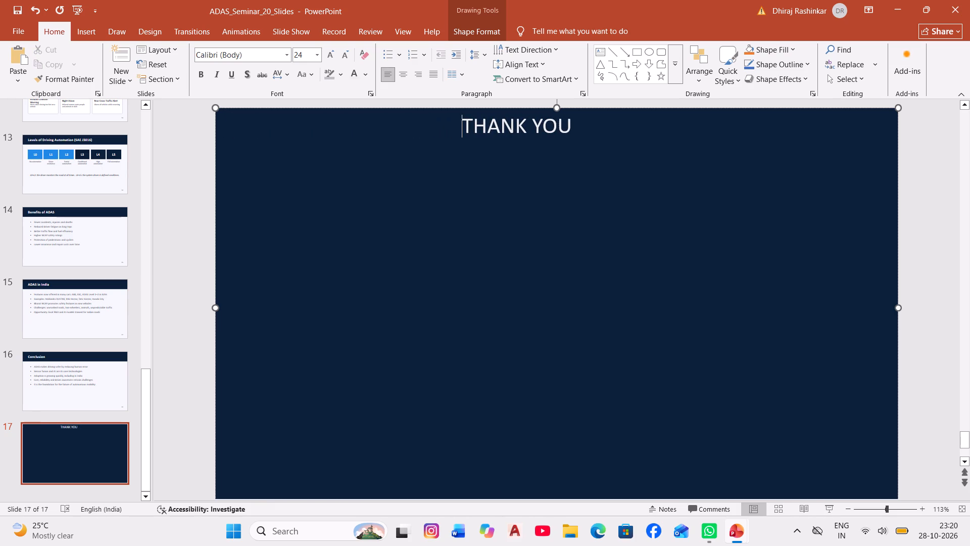
key(Down)
Add more leading spaces before THANK YOU to push it onto the second line of the dark blue shape.
key(space)
key(space)
key(space)
key(space)
key(space)
key(space)
key(space)
key(space)
key(space)
key(space)
key(space)
key(space)
key(space)
key(space)
key(space)
key(space)
key(space)
key(space)
key(space)
key(space)
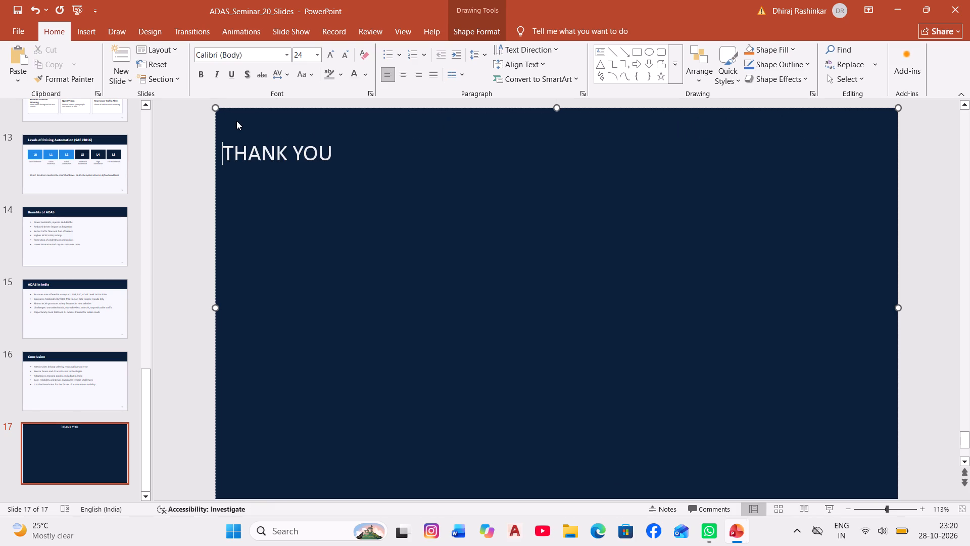
key(space)
key(space)
key(space)
key(space)
key(space)
key(space)
key(space)
key(space)
key(space)
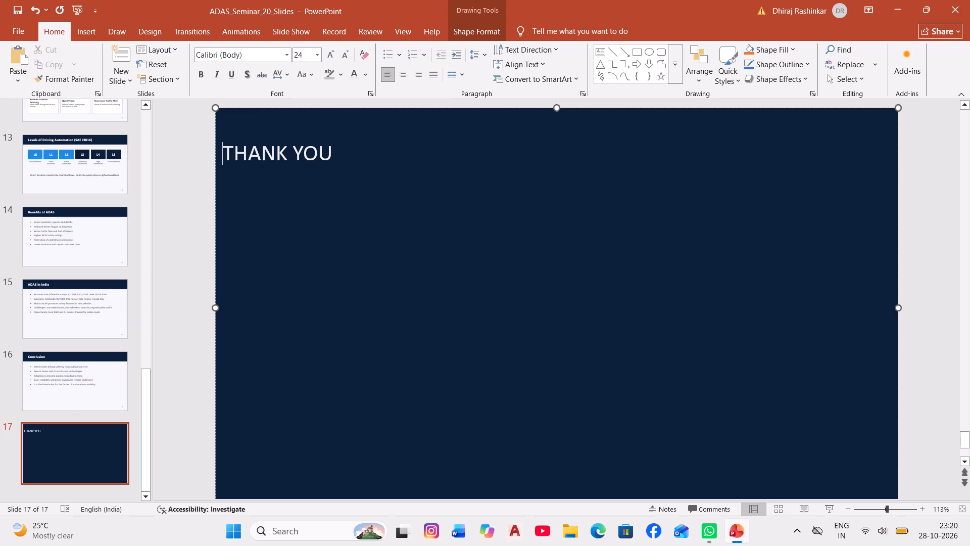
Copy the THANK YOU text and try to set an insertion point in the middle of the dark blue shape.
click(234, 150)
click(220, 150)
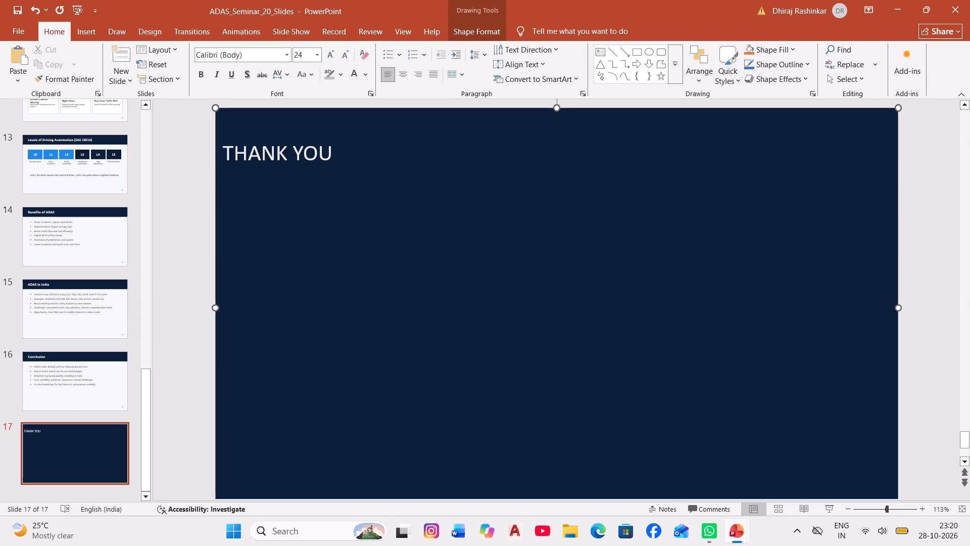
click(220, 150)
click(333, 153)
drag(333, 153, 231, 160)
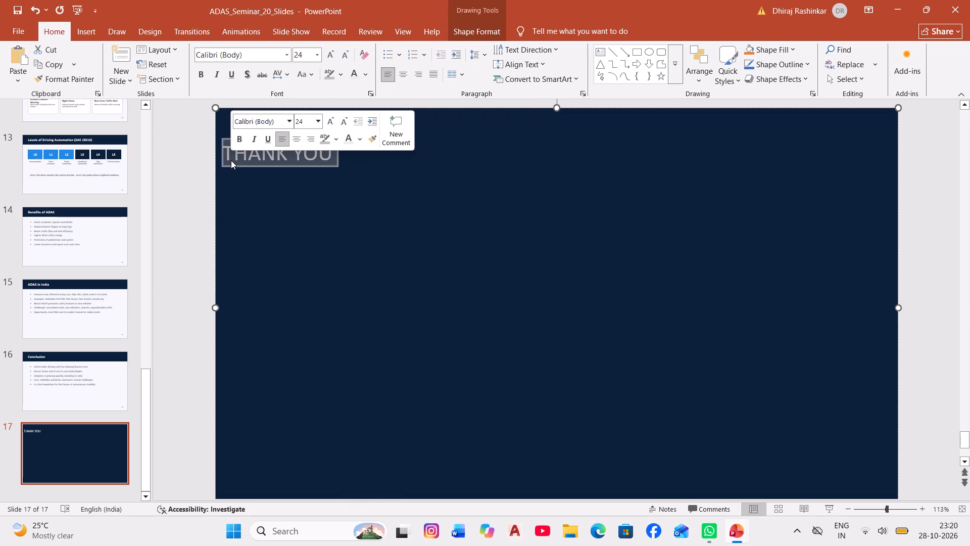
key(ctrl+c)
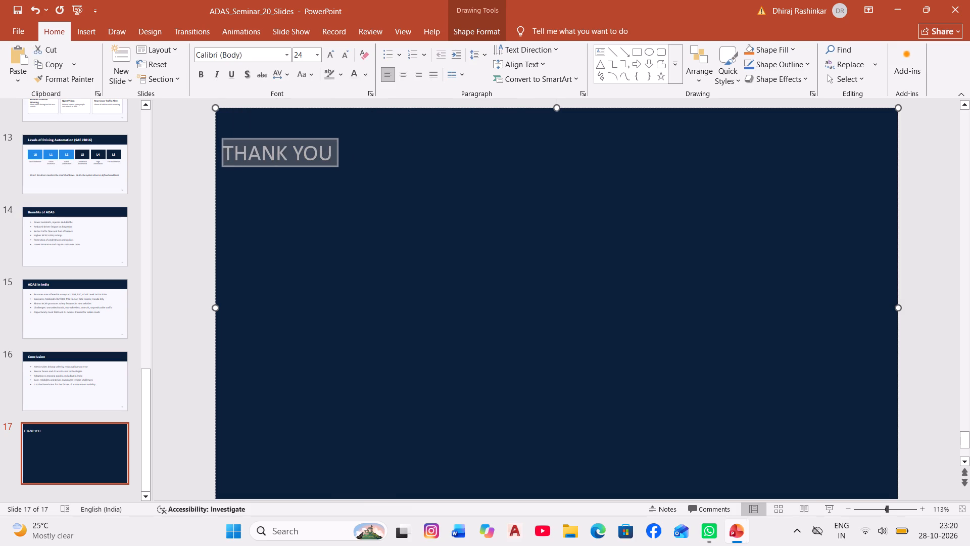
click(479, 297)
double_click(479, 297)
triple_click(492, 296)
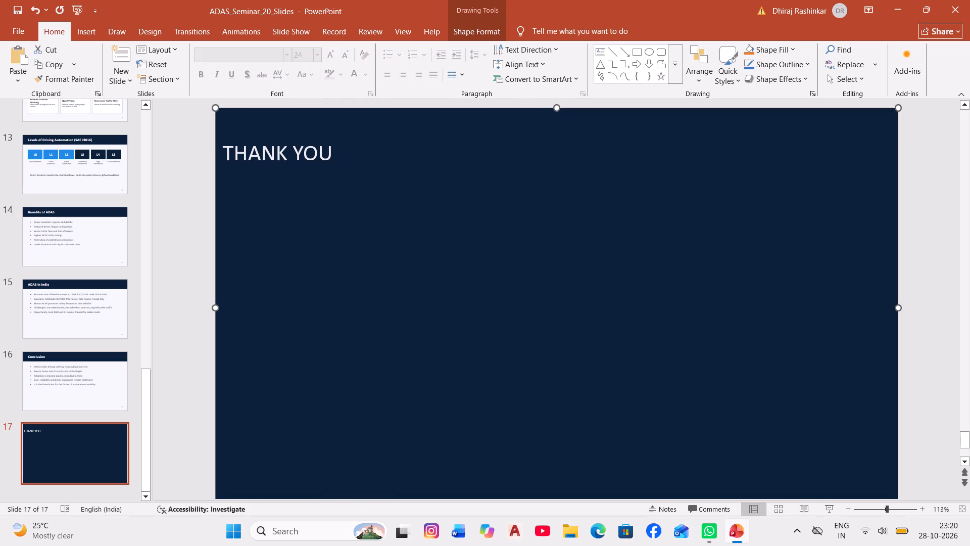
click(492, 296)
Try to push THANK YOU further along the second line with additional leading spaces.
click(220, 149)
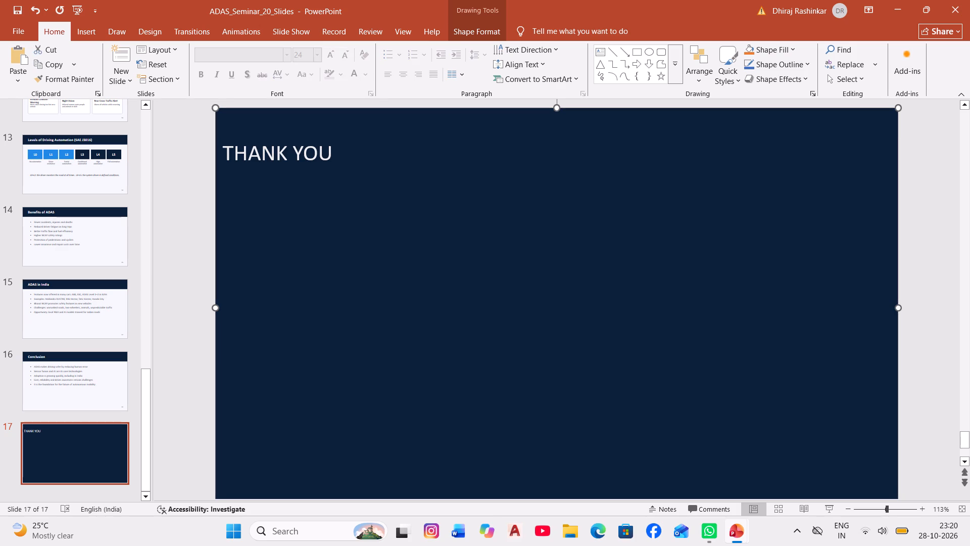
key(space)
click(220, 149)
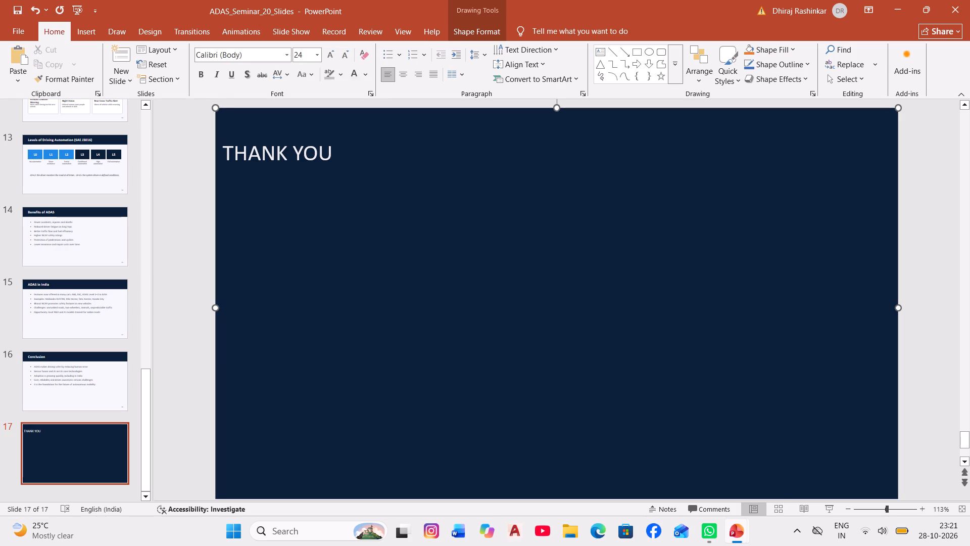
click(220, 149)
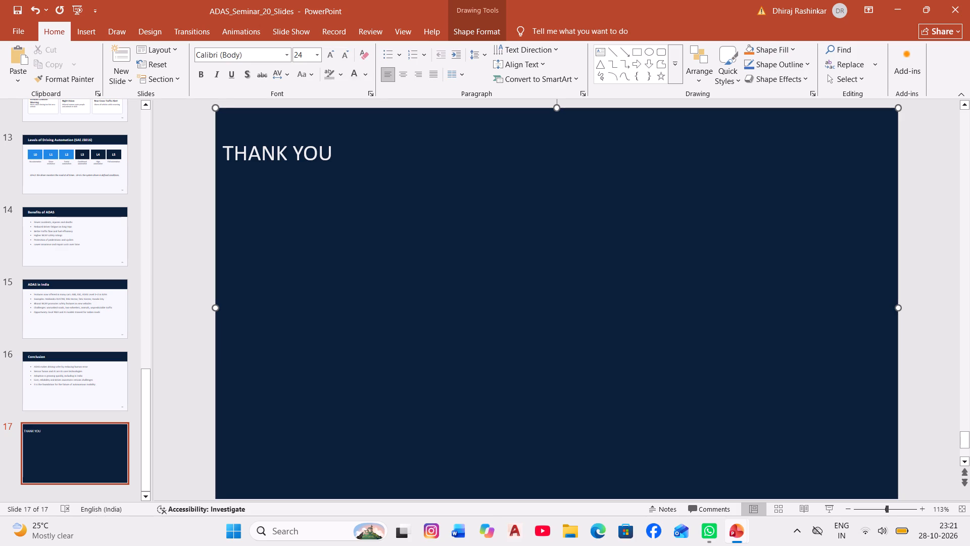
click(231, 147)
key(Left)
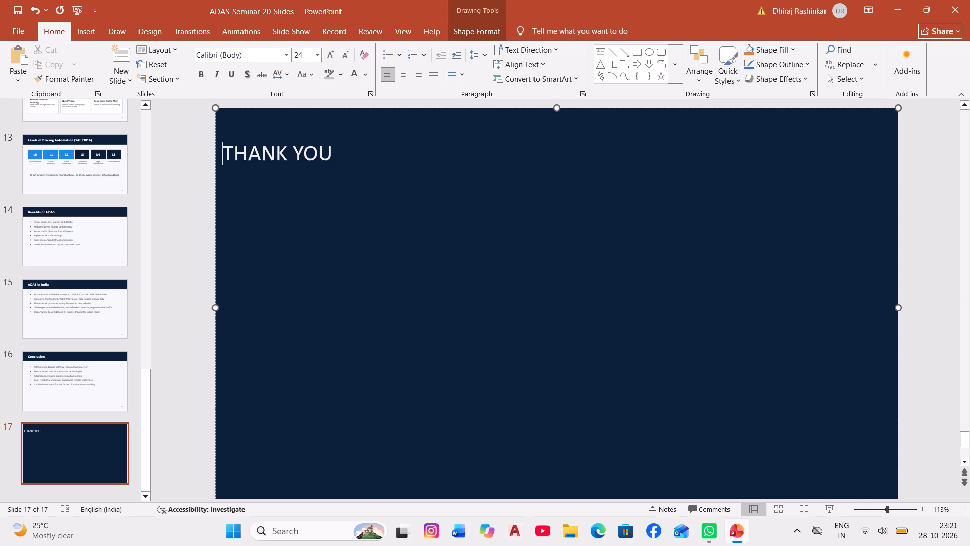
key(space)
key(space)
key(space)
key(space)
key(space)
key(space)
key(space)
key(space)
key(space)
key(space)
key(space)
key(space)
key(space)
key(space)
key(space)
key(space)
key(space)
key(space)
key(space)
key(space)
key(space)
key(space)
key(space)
Insert the letter C and a run of spaces before THANK YOU to push it onto the third line.
text(C)
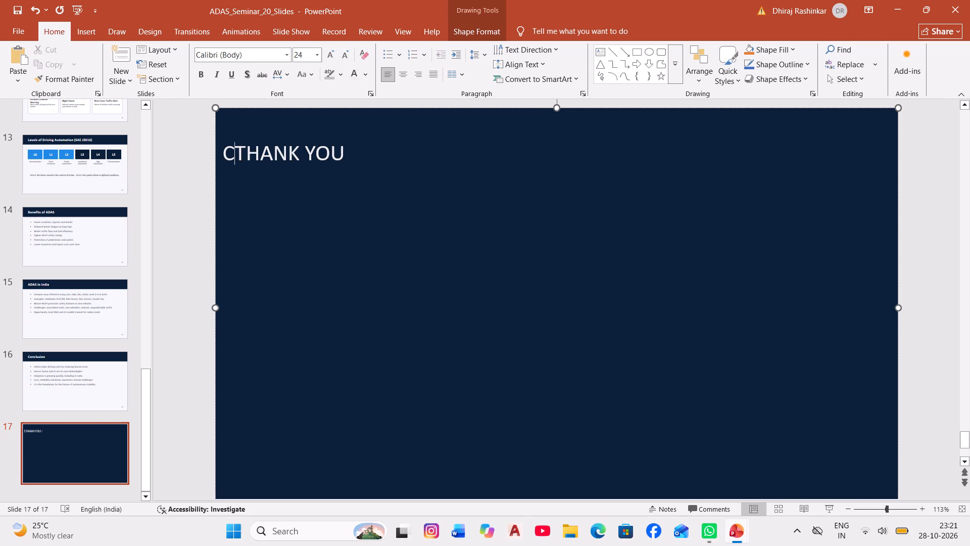
key(space)
key(space)
key(space)
key(space)
key(space)
key(space)
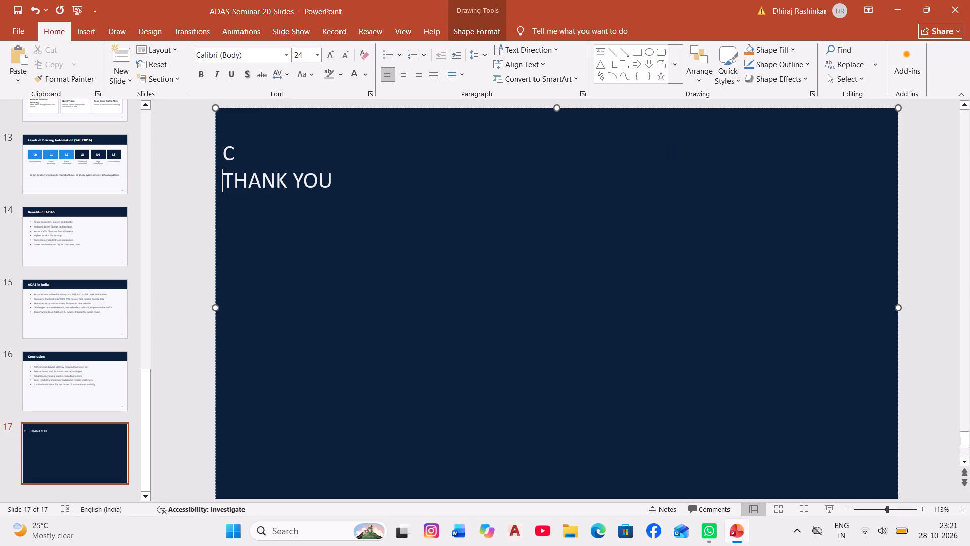
key(space)
key(space)
key(space)
Insert the letters H, A, I and T on successive lines, each followed by spaces, to push THANK YOU down to the sixth line.
text(H)
key(space)
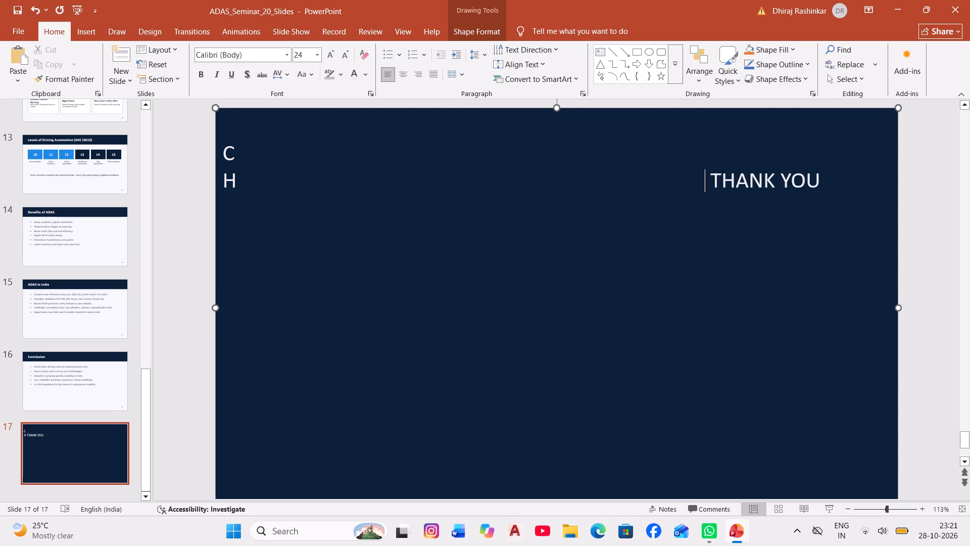
key(space)
key(space)
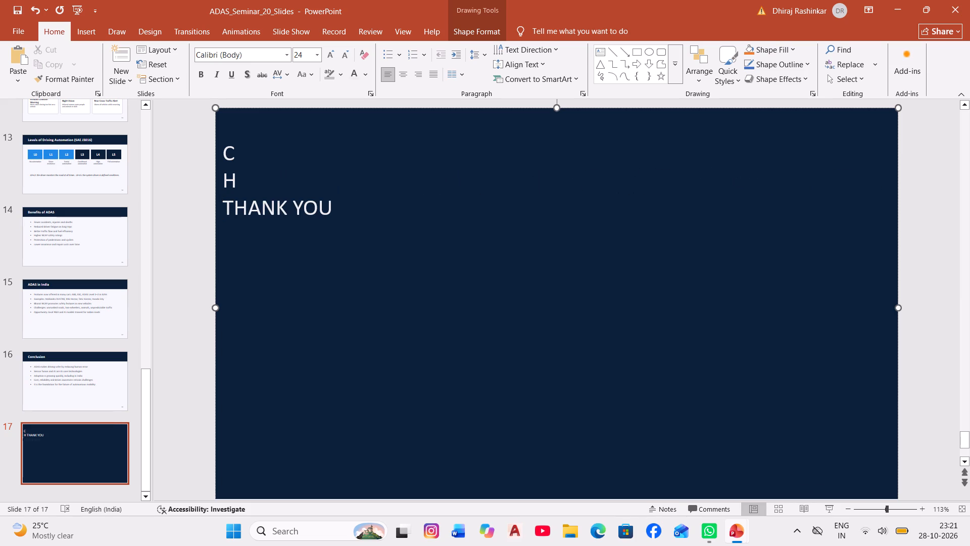
key(space)
text(A)
key(space)
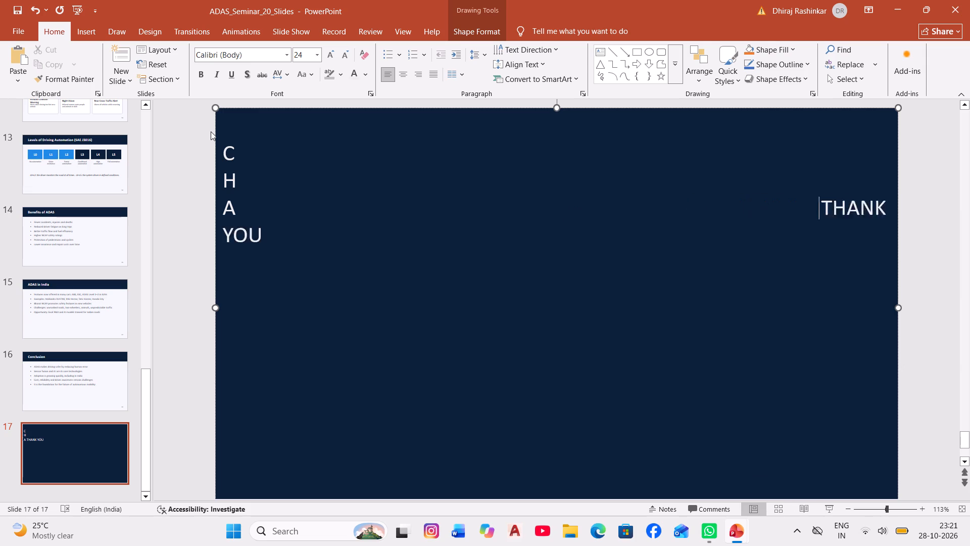
key(space)
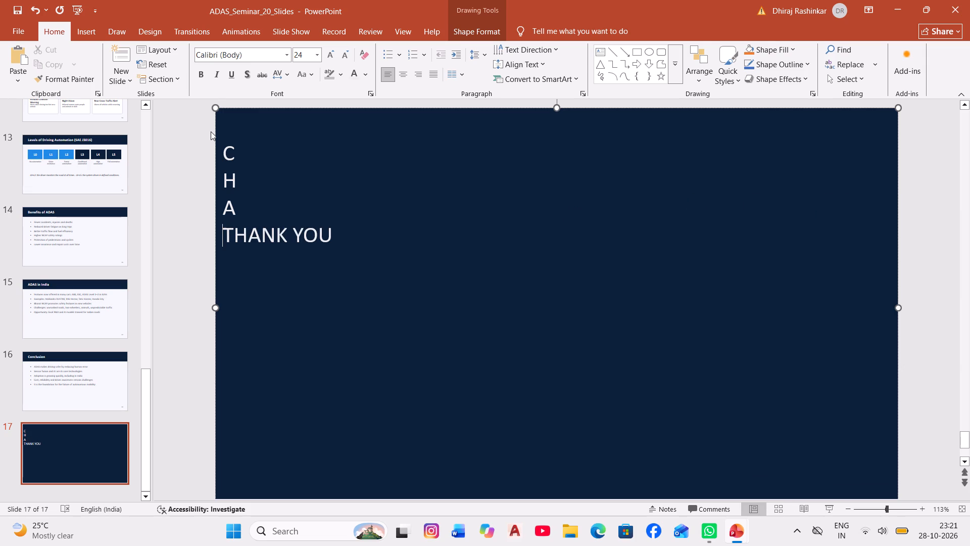
text(I)
key(space)
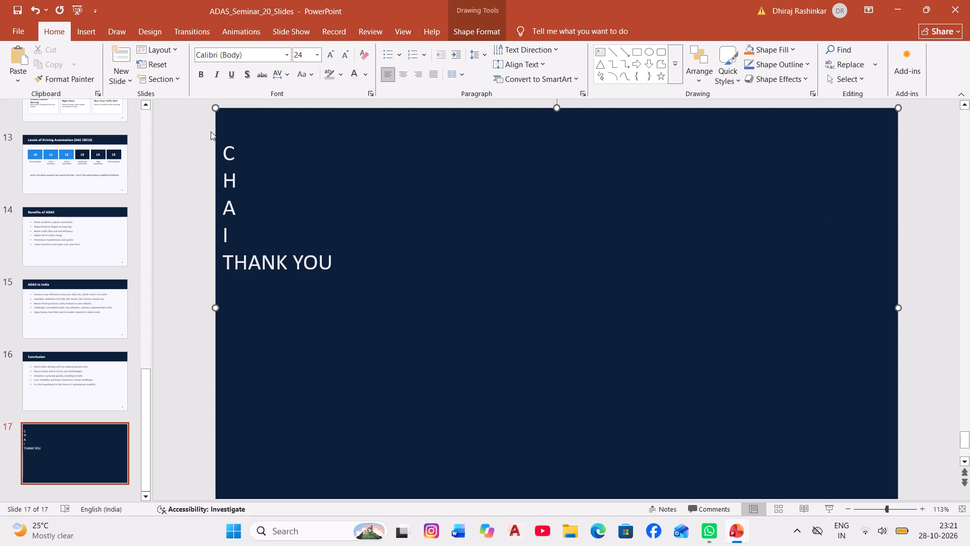
text(T)
key(space)
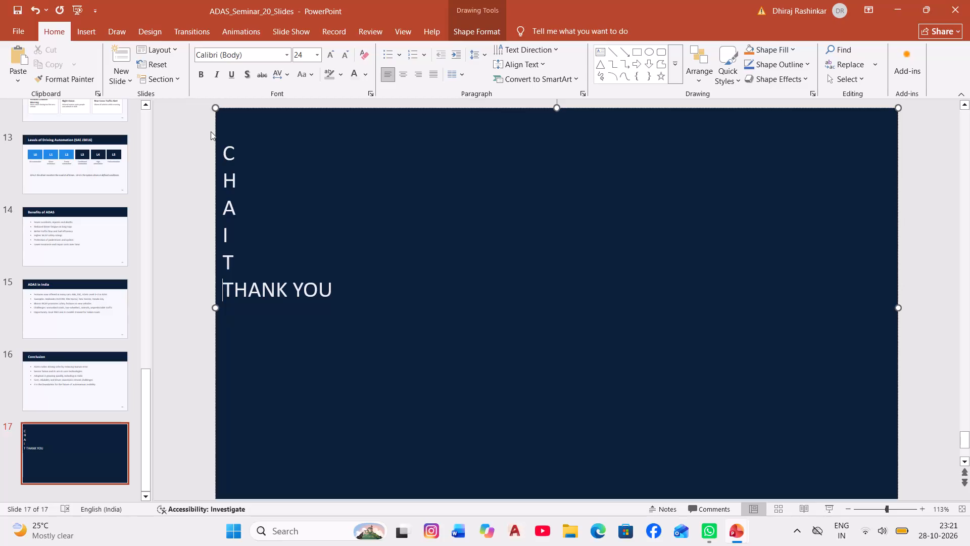
Insert the letter A at the start of the sixth line and space THANK YOU across to about the slide's centre.
text(A)
key(space)
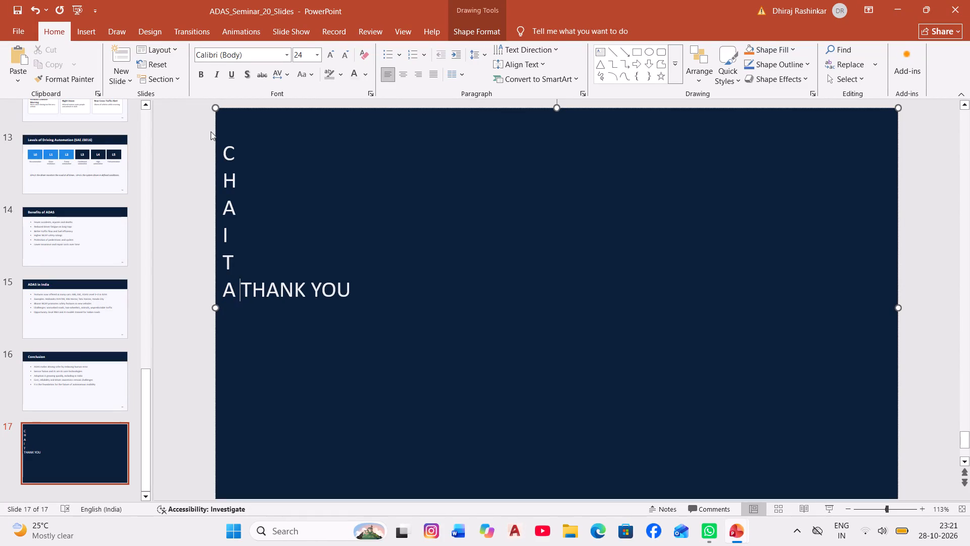
key(space)
key(space)
key(space)
key(space)
key(space)
key(space)
key(space)
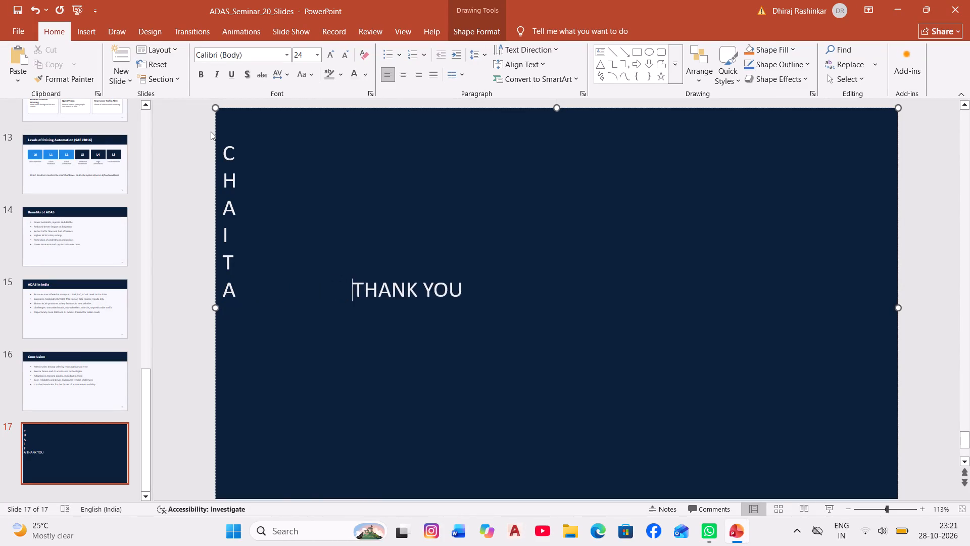
key(space)
key(space)
key(space)
key(space)
key(space)
key(space)
key(space)
key(space)
key(space)
key(space)
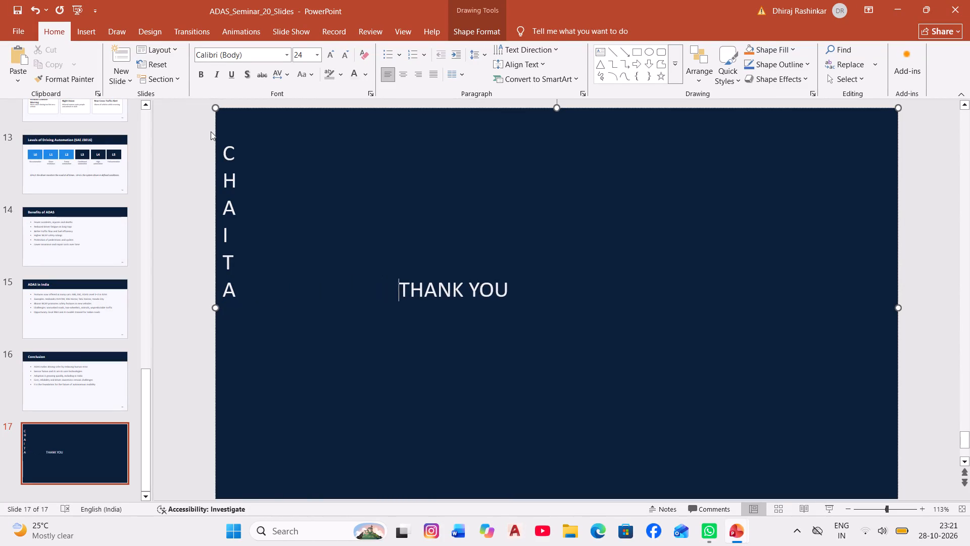
key(space)
key(space)
key(space)
key(space)
key(space)
key(space)
key(space)
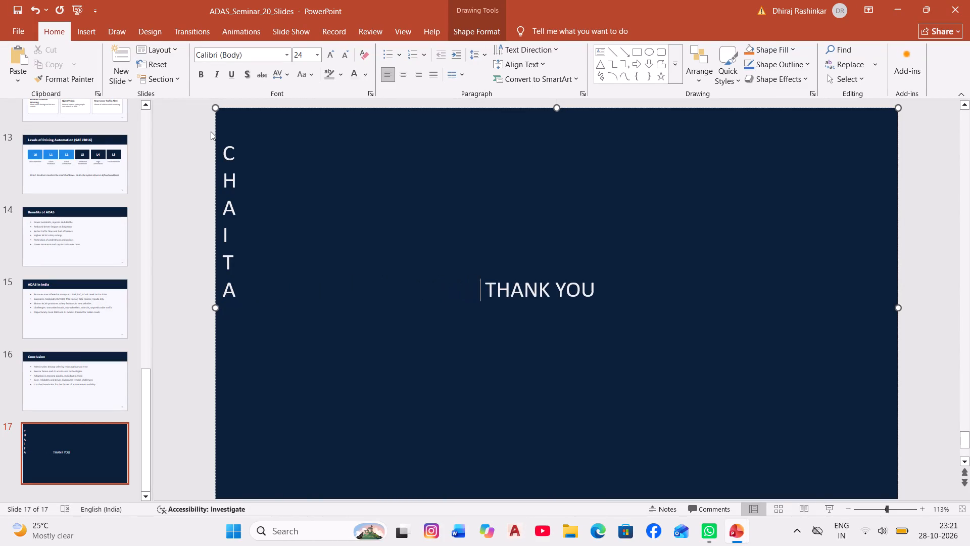
key(space)
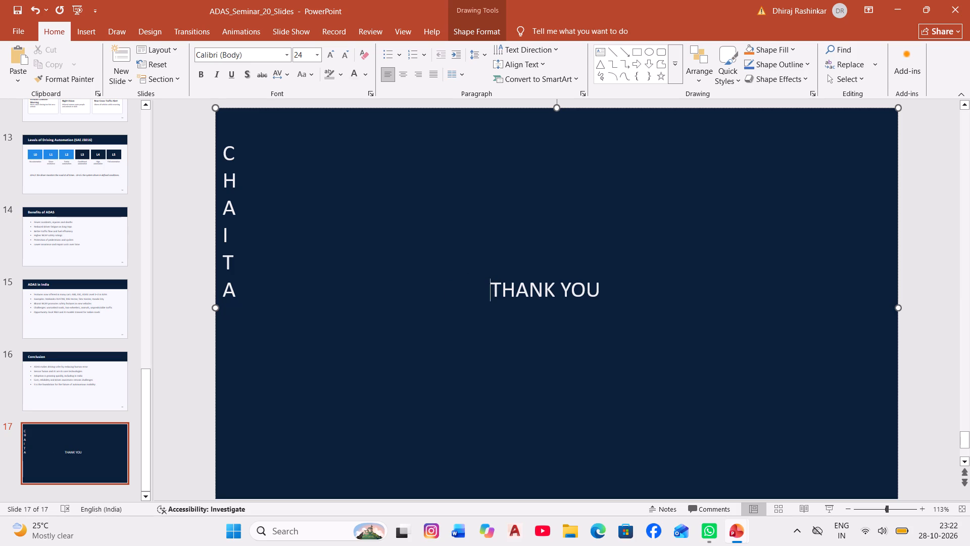
Set the font size of THANK YOU on the closing slide to 32.
drag(602, 288, 489, 307)
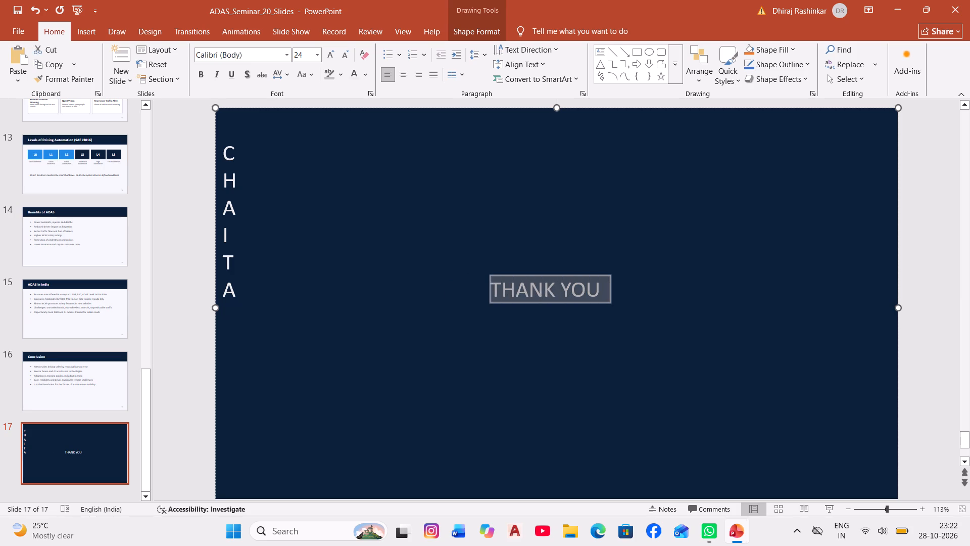
drag(489, 307, 489, 307)
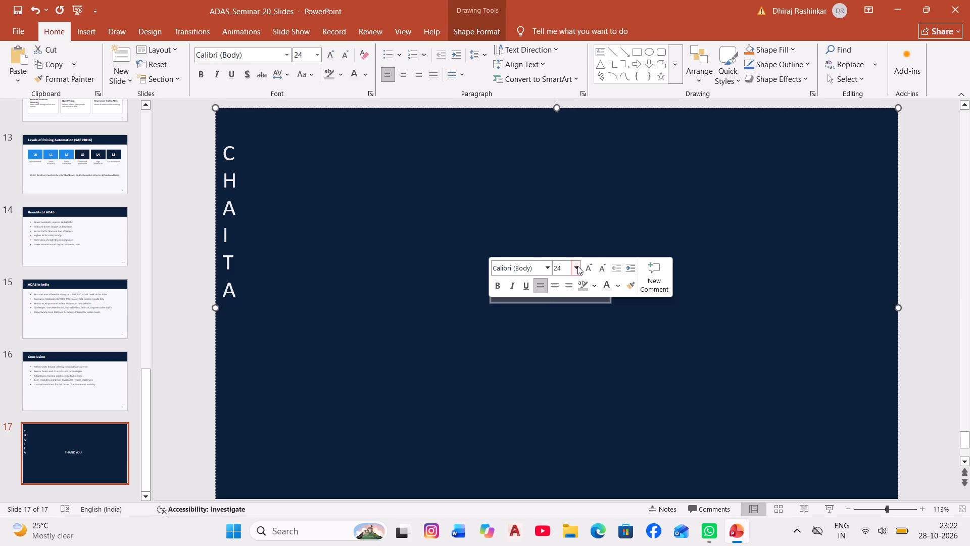
click(577, 266)
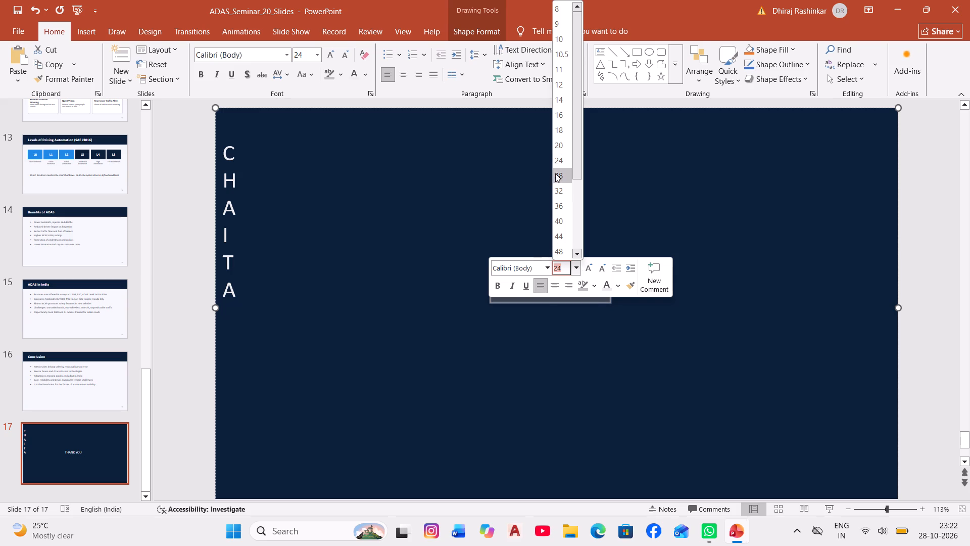
click(559, 191)
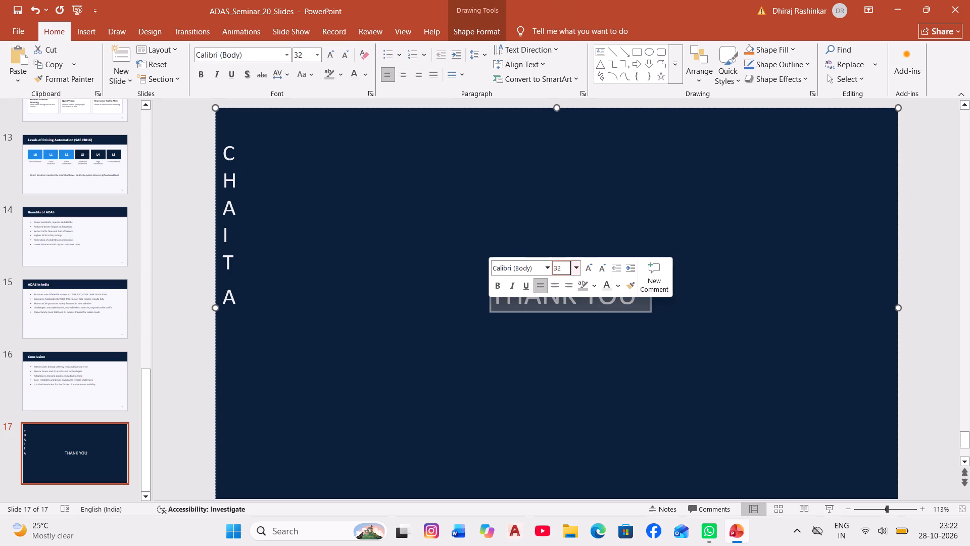
click(508, 230)
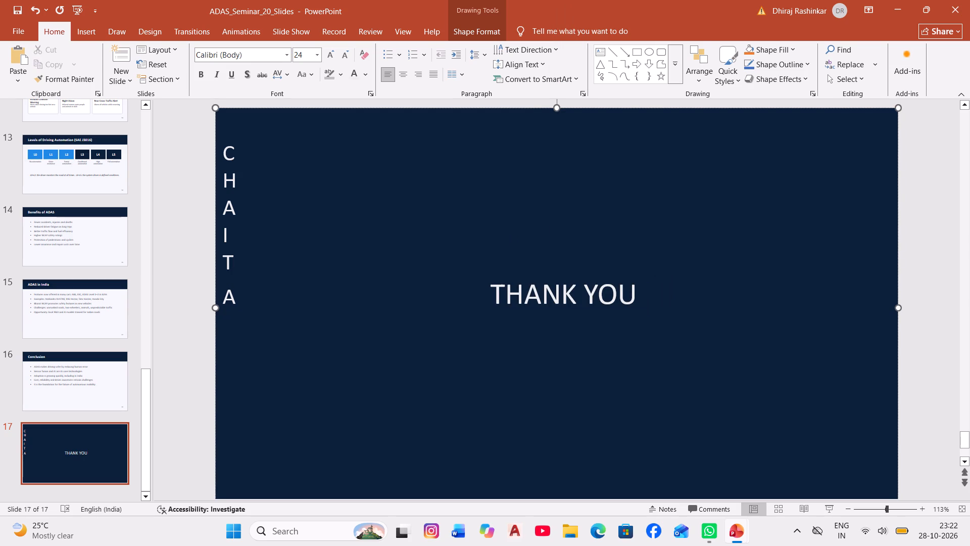
Add an exclamation mark after THANK YOU.
click(254, 306)
click(238, 300)
click(644, 292)
key(shift+exclam)
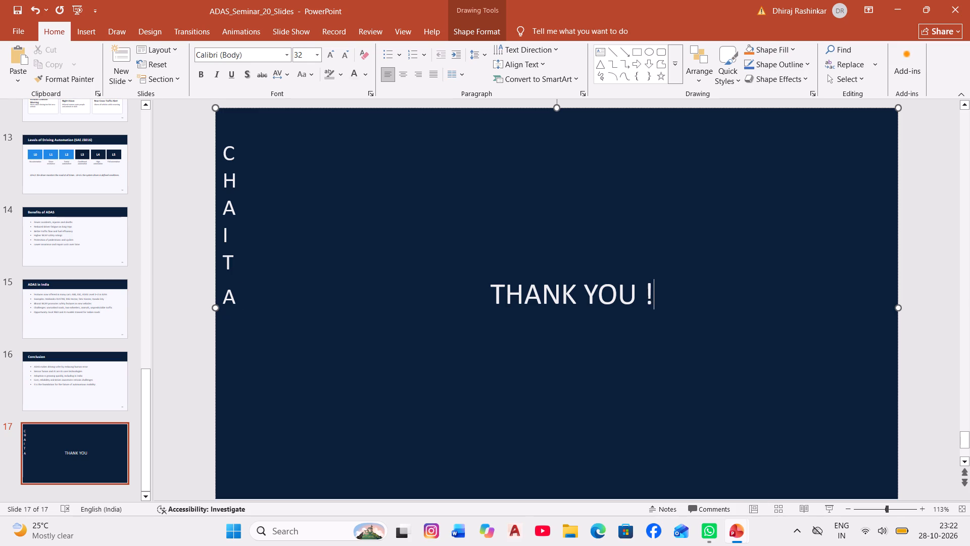
Replace the letter A at the start of the THANK YOU ! line with the letter Y.
click(246, 296)
key(BackSpace)
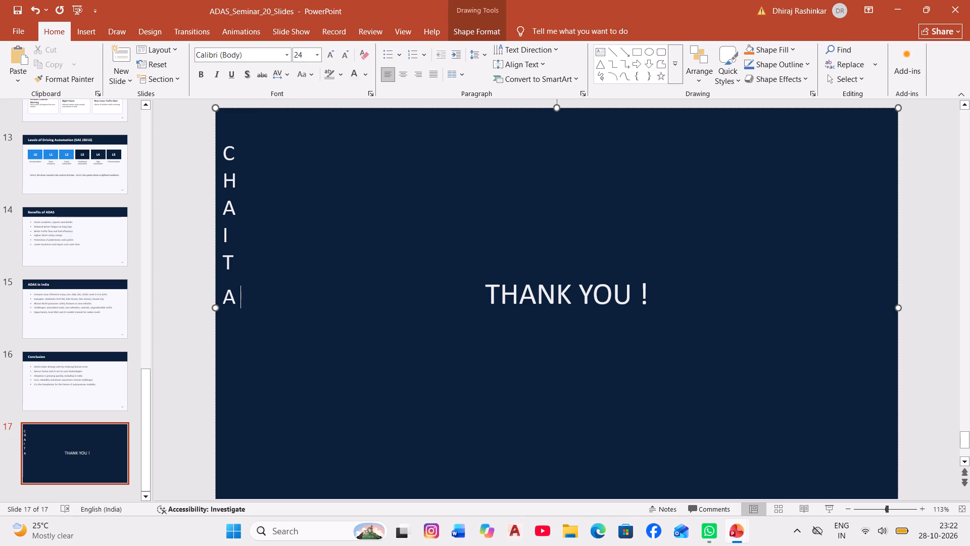
key(BackSpace)
key(BackSpace)
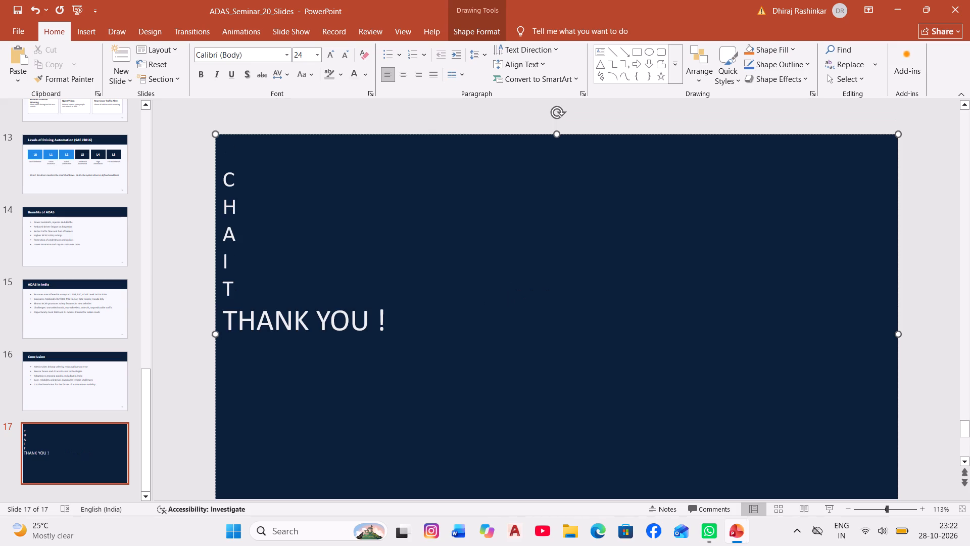
key(space)
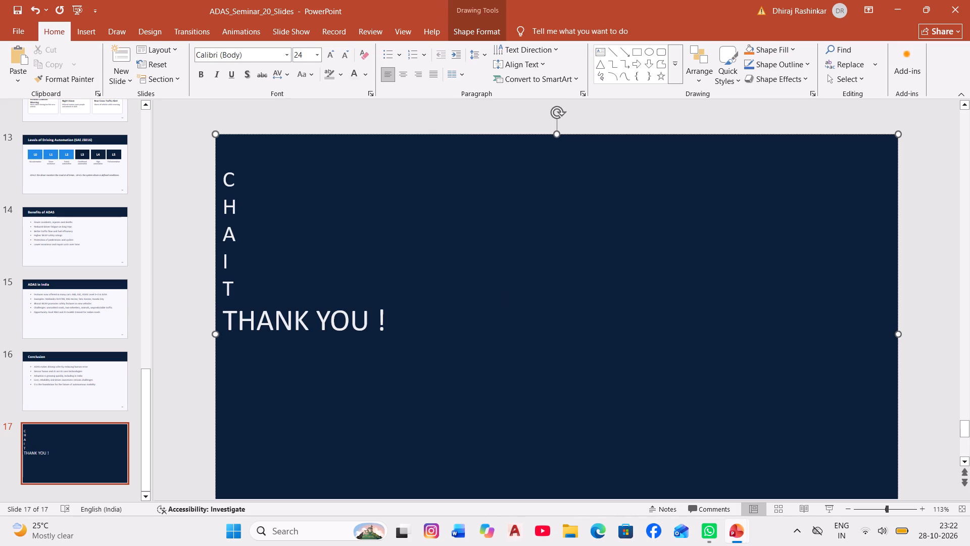
click(218, 316)
click(225, 319)
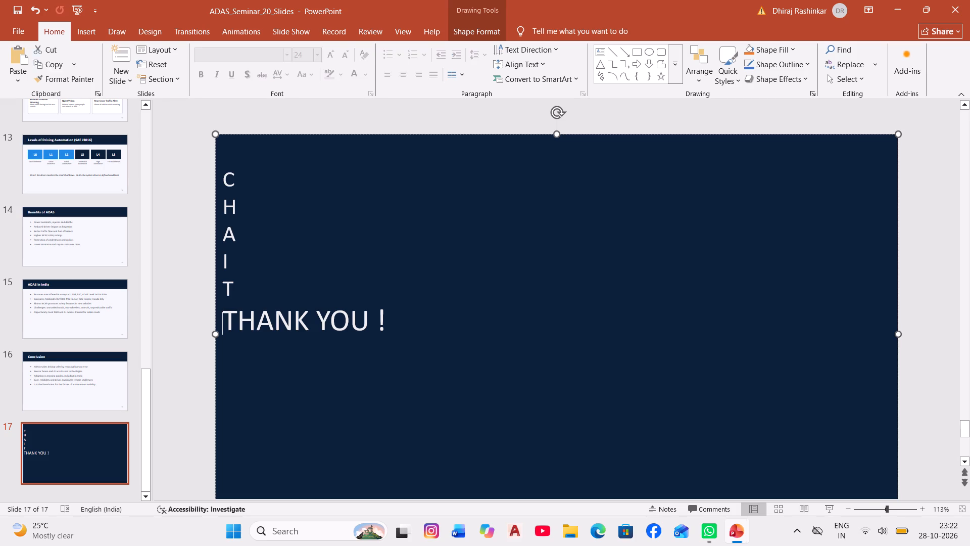
key(space)
key(y)
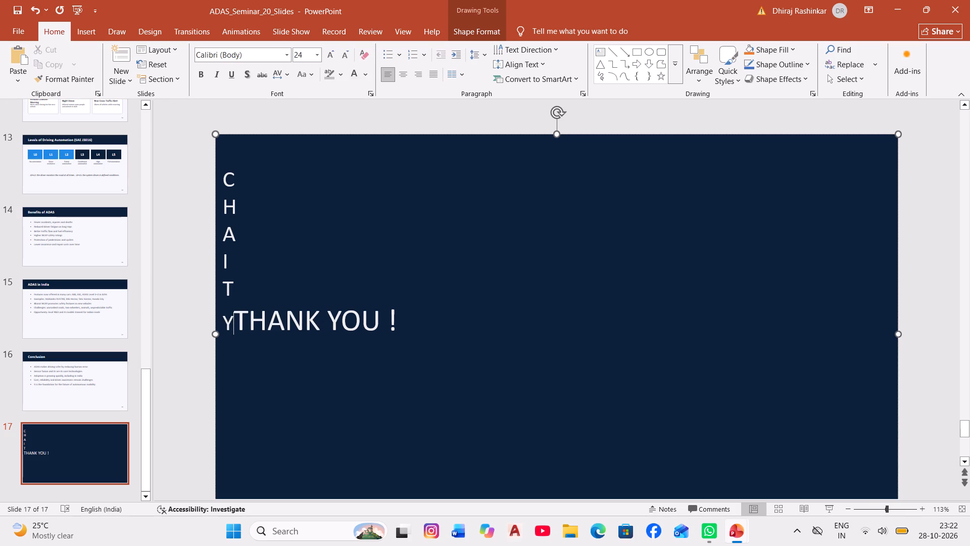
Space THANK YOU ! across from the letter Y to about the slide's horizontal centre.
key(space)
key(space)
key(space)
key(space)
key(space)
key(space)
key(space)
key(space)
key(space)
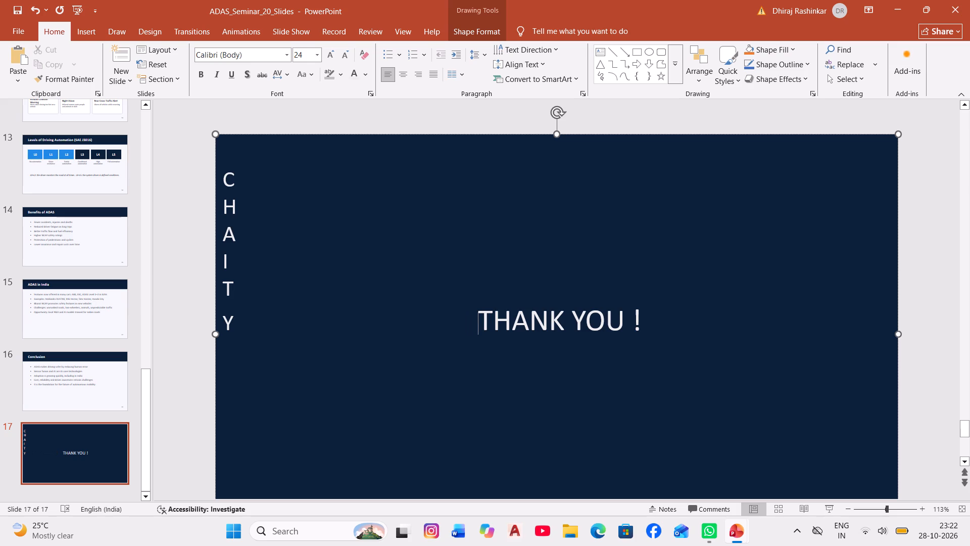
key(BackSpace)
key(BackSpace)
key(BackSpace)
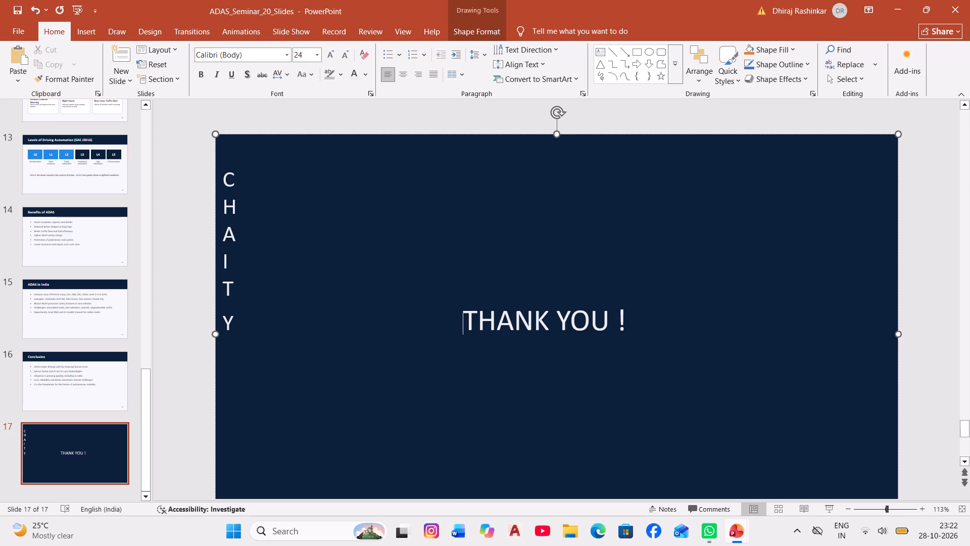
key(BackSpace)
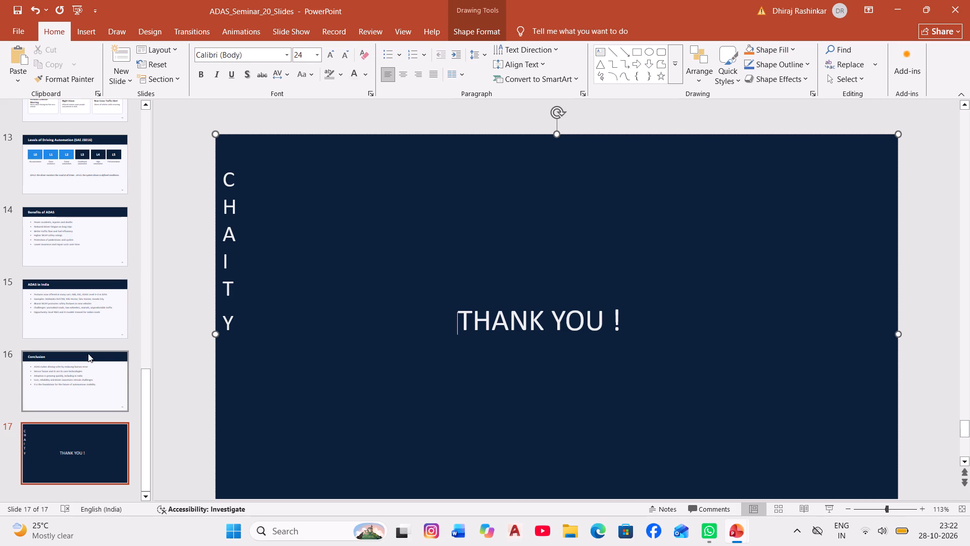
Delete the filler letters C, H, A, I and T and their lines above THANK YOU !.
double_click(221, 173)
triple_click(231, 183)
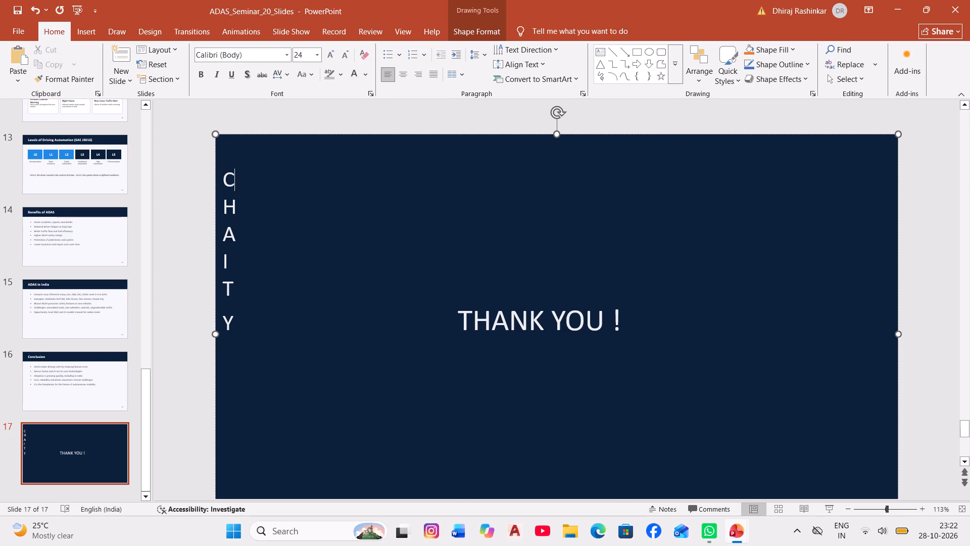
click(231, 183)
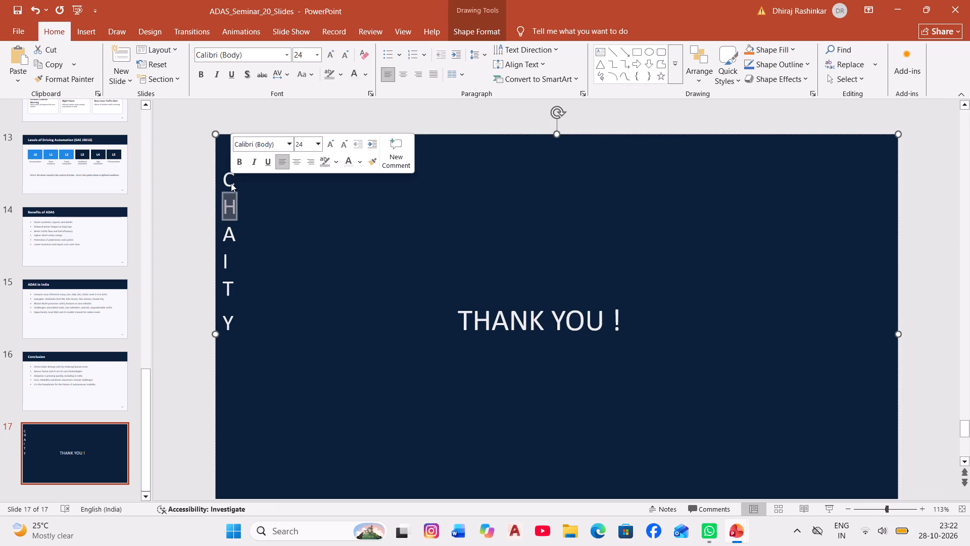
key(Delete)
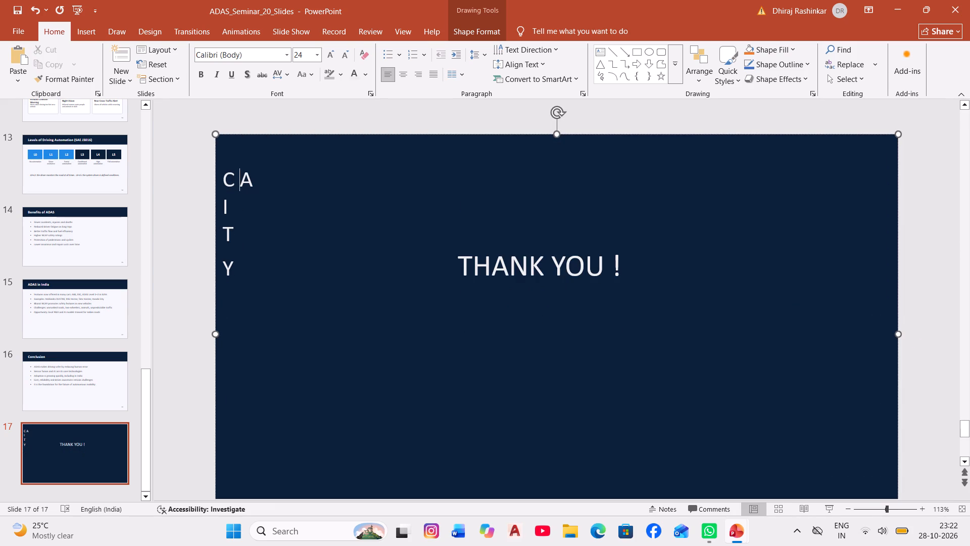
key(Delete)
key(Delete)
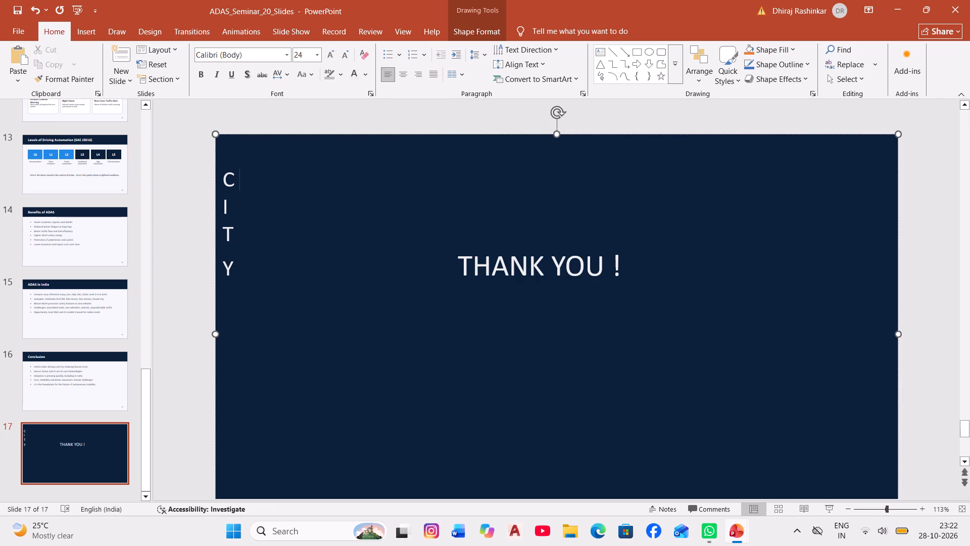
click(229, 172)
double_click(229, 172)
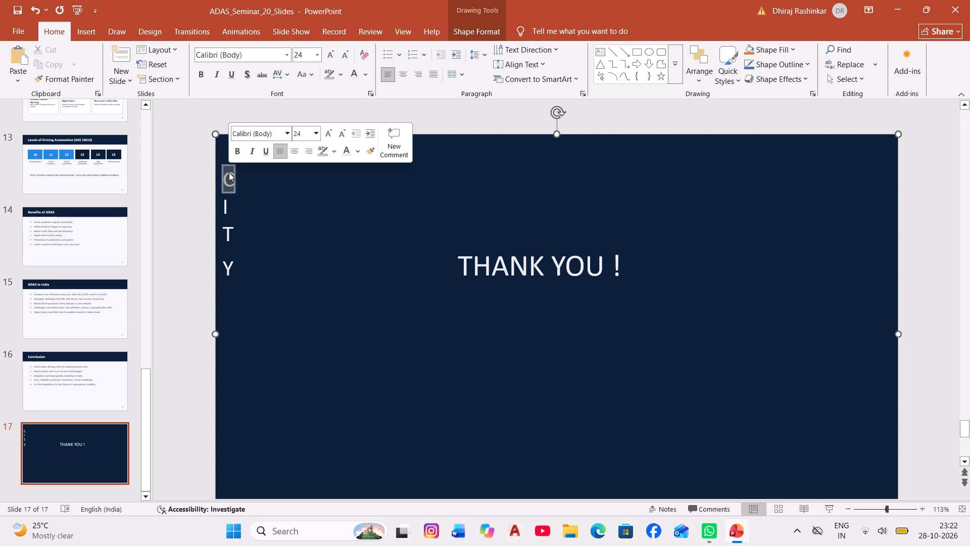
key(Delete)
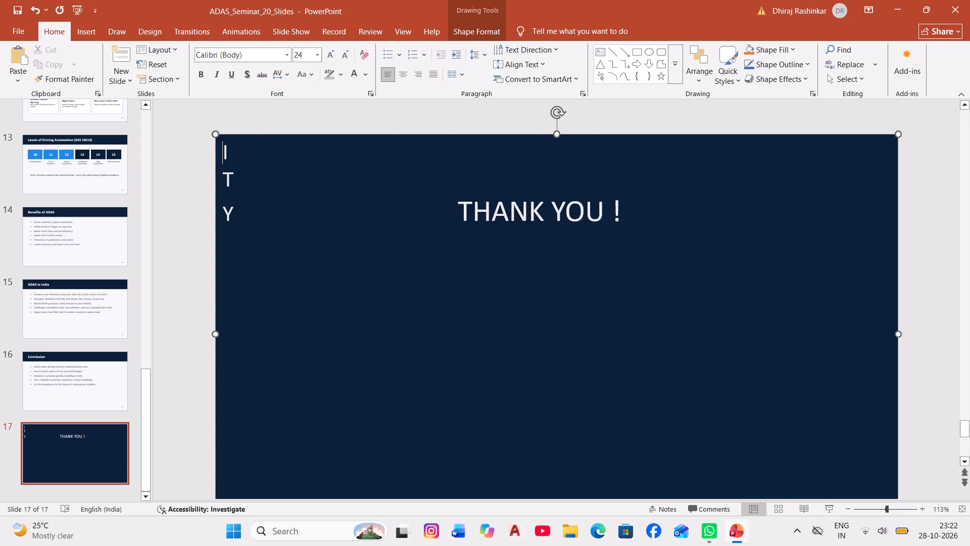
click(226, 143)
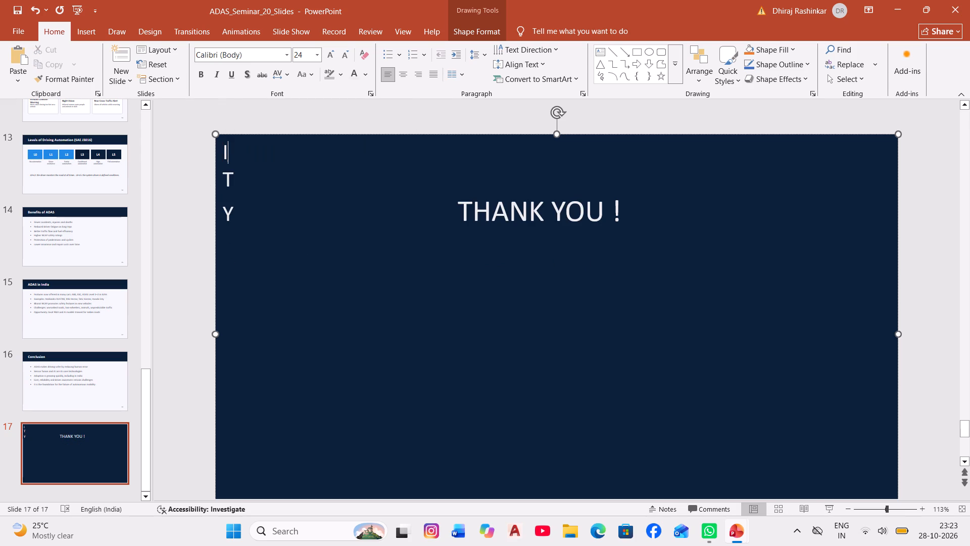
click(226, 143)
key(Delete)
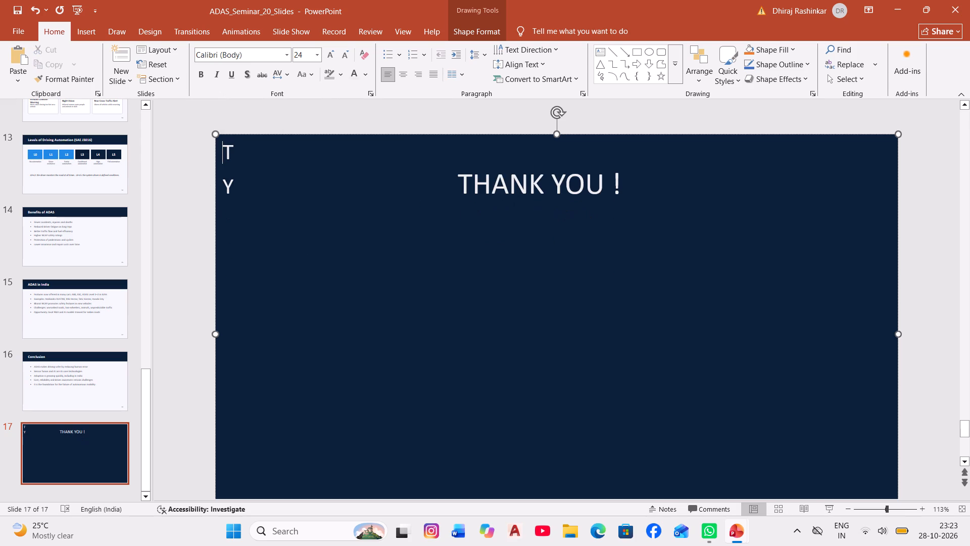
double_click(235, 151)
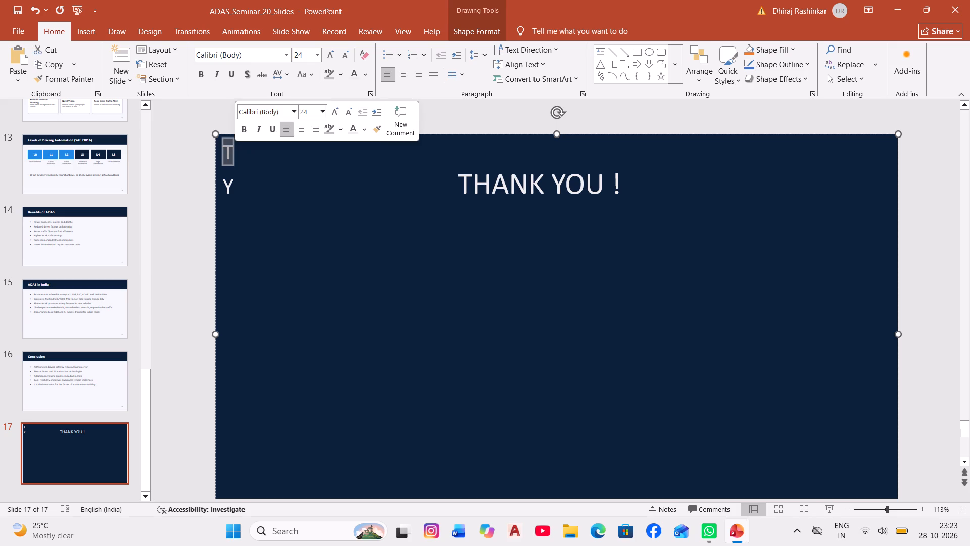
key(Delete)
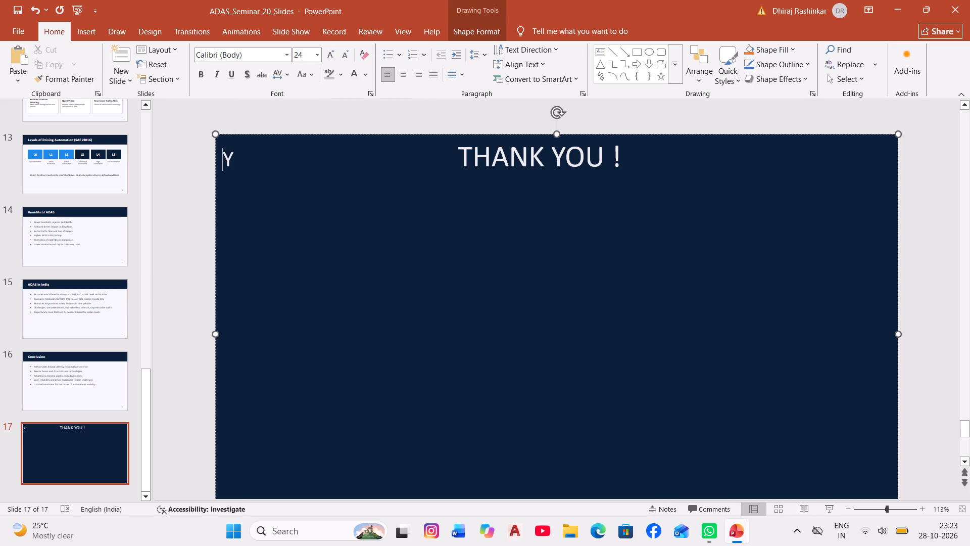
Delete the remaining letter Y at the start of the THANK YOU ! line.
click(232, 154)
click(232, 154)
drag(230, 152, 232, 157)
drag(232, 157, 221, 157)
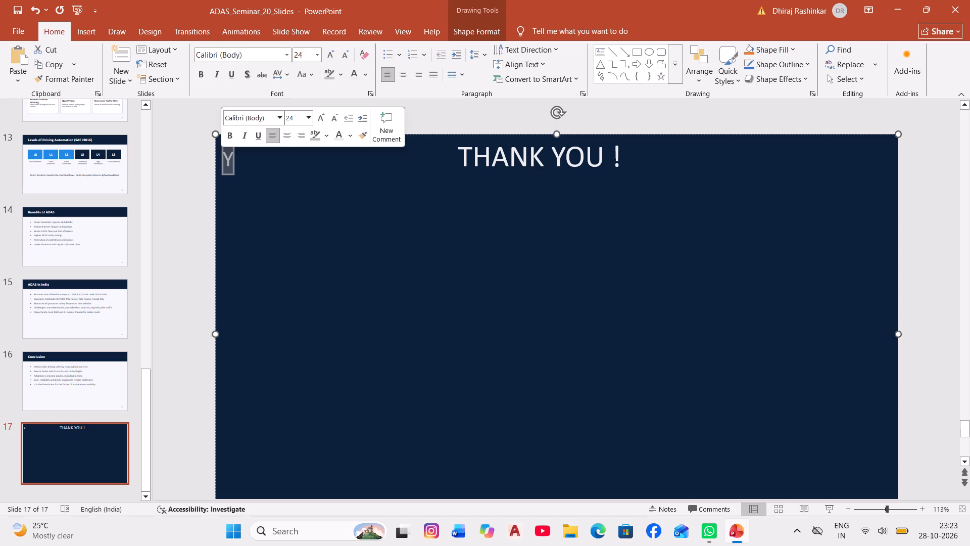
key(Delete)
Adjust the leading spaces before THANK YOU ! so it sits just before the slide's horizontal centre on the first line.
key(space)
key(space)
key(space)
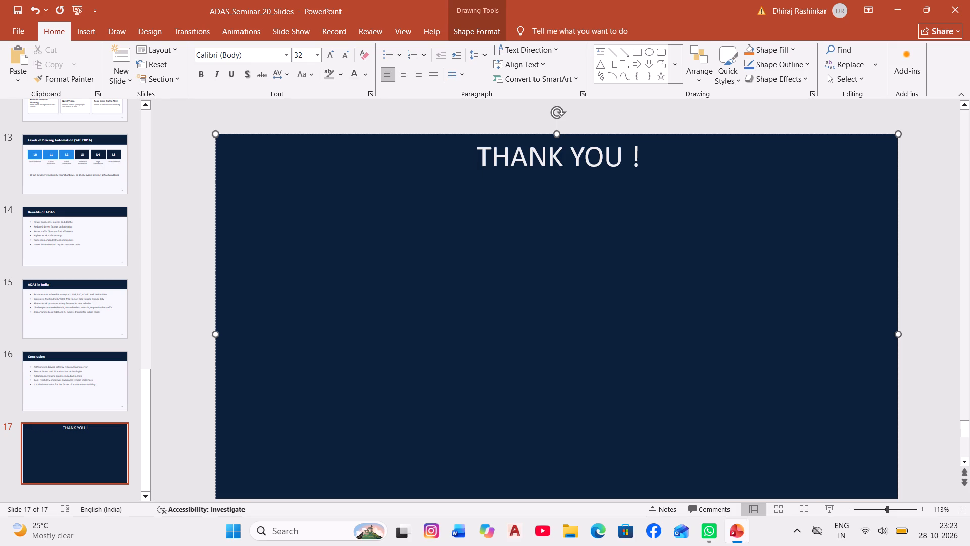
key(BackSpace)
key(BackSpace)
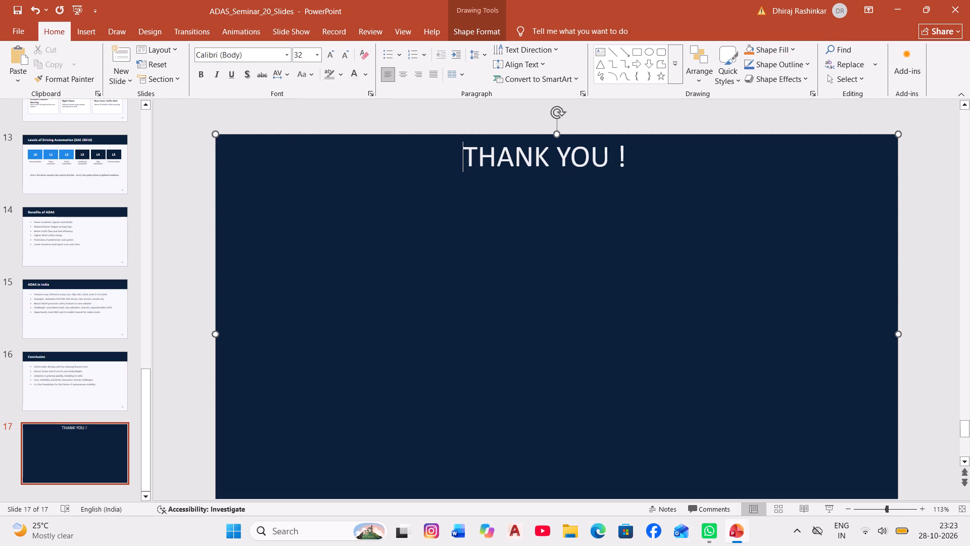
key(BackSpace)
key(BackSpace)
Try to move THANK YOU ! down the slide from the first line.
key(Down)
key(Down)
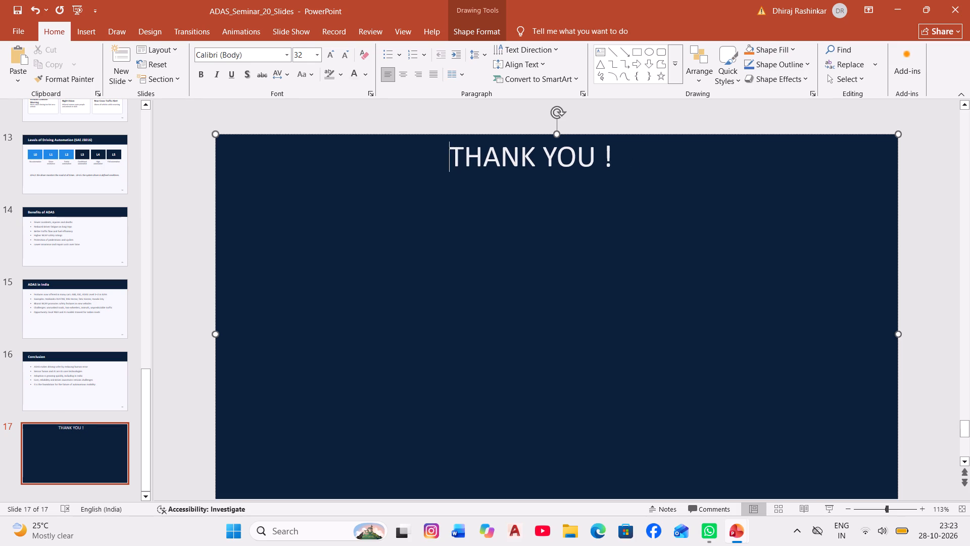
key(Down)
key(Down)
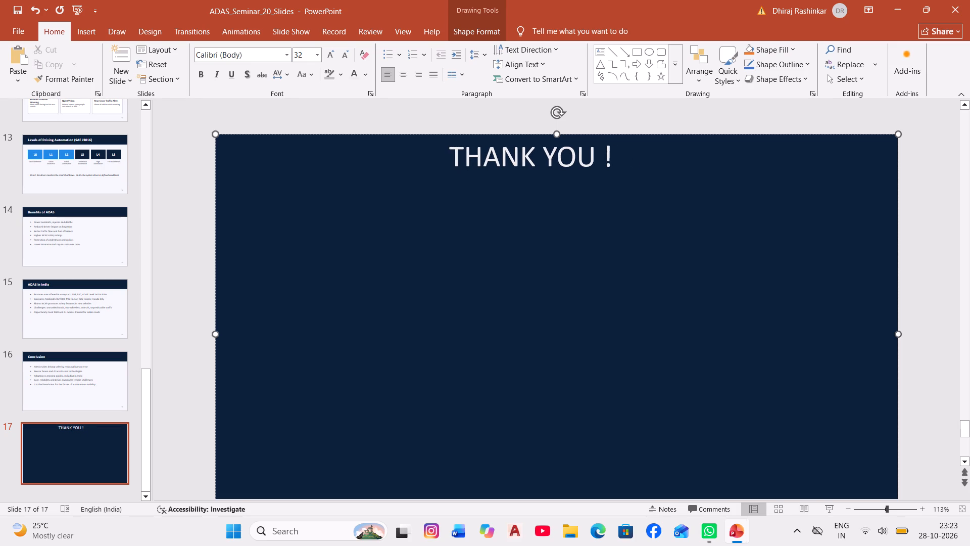
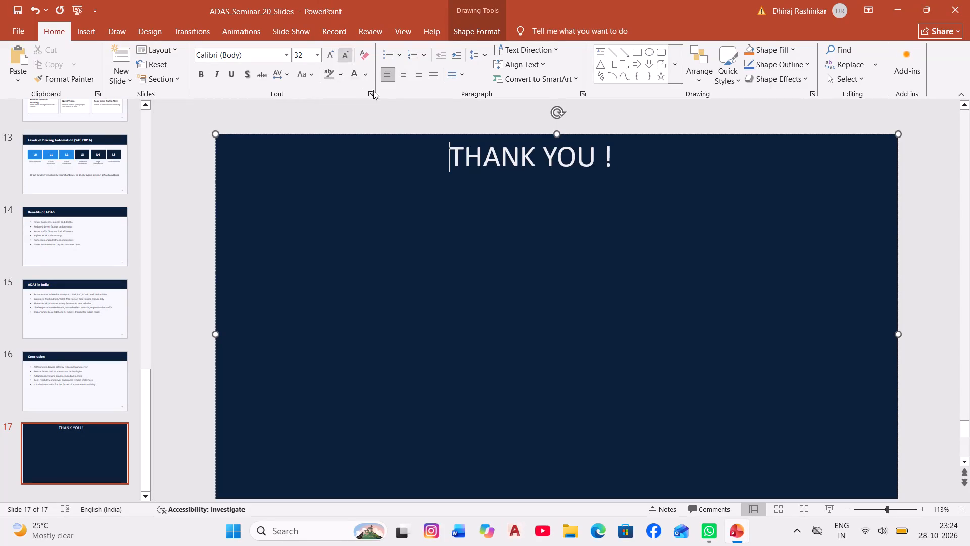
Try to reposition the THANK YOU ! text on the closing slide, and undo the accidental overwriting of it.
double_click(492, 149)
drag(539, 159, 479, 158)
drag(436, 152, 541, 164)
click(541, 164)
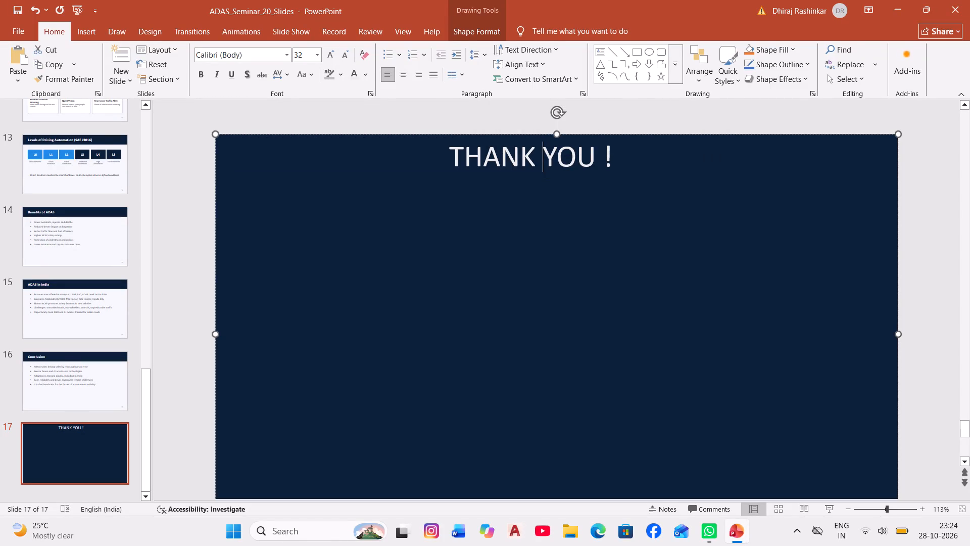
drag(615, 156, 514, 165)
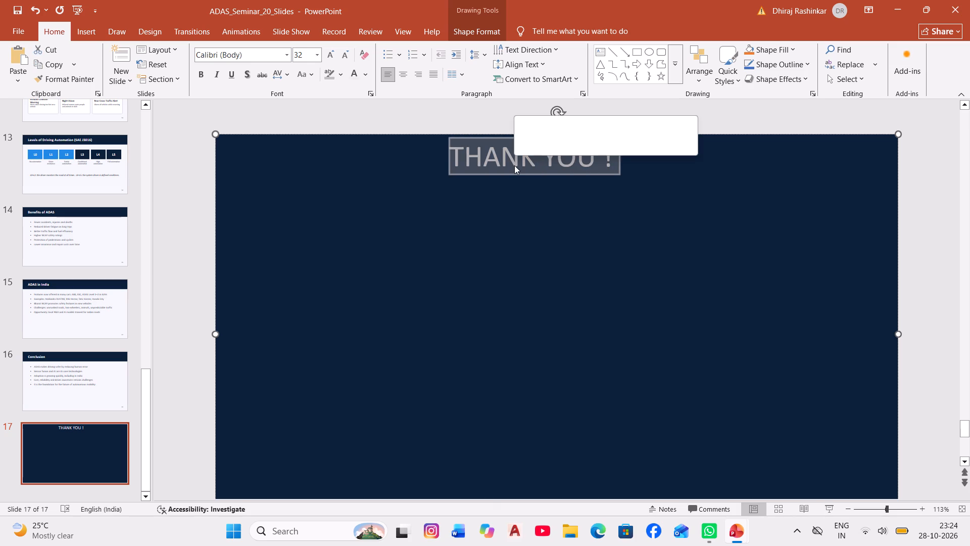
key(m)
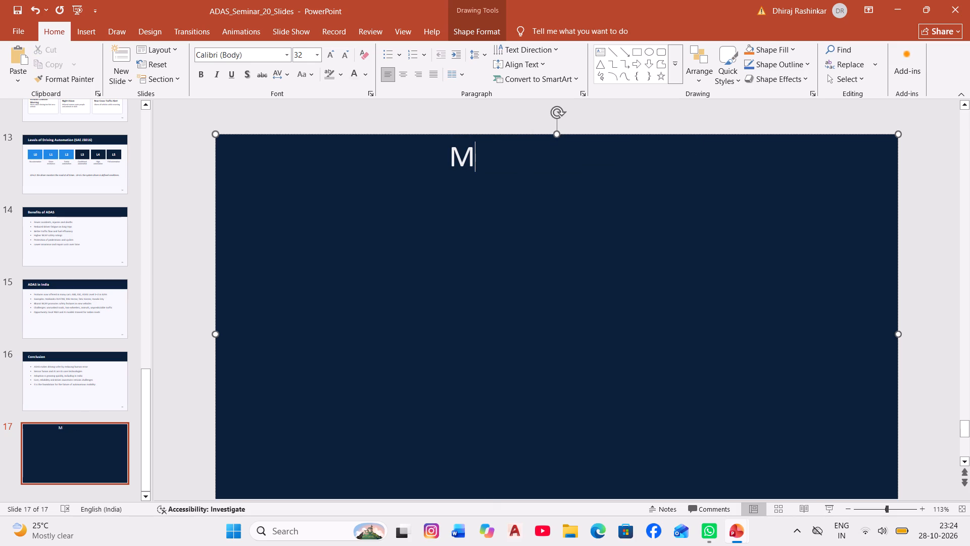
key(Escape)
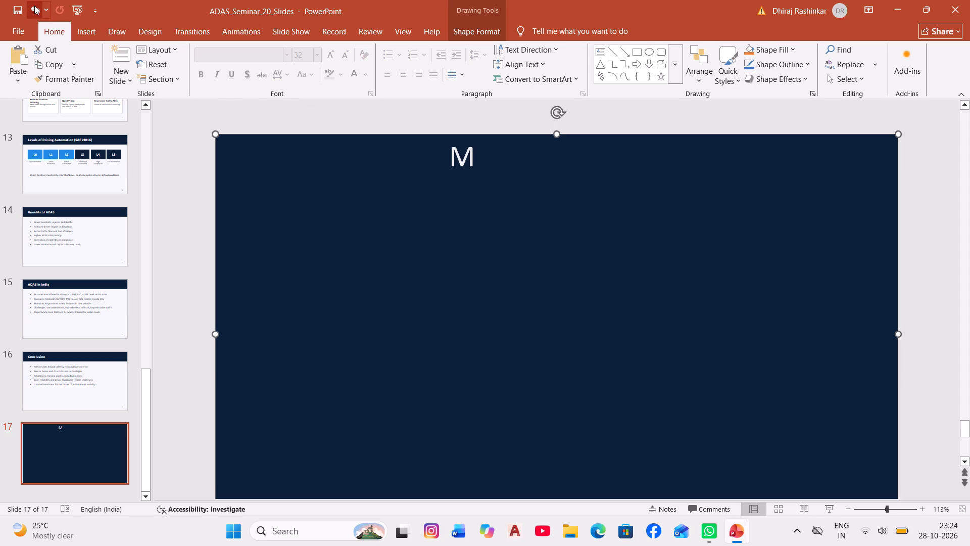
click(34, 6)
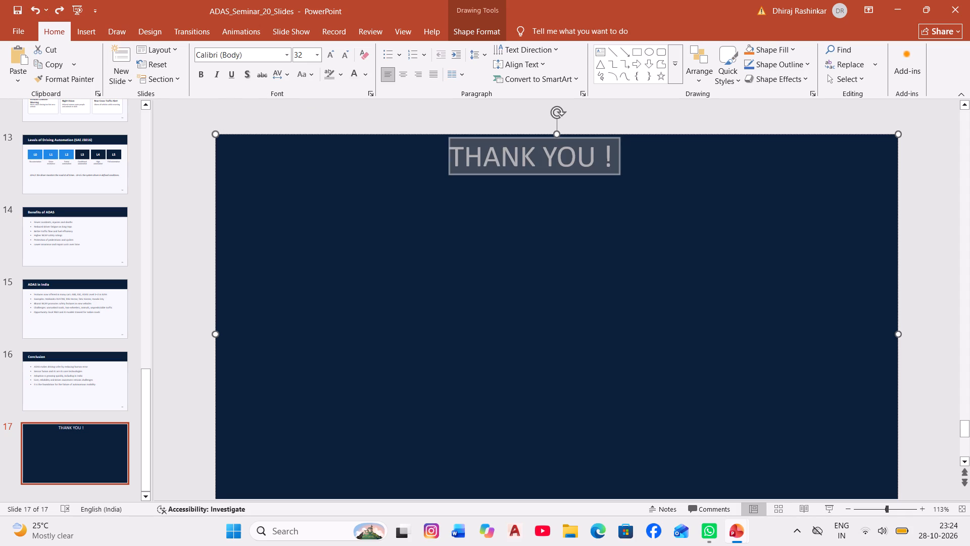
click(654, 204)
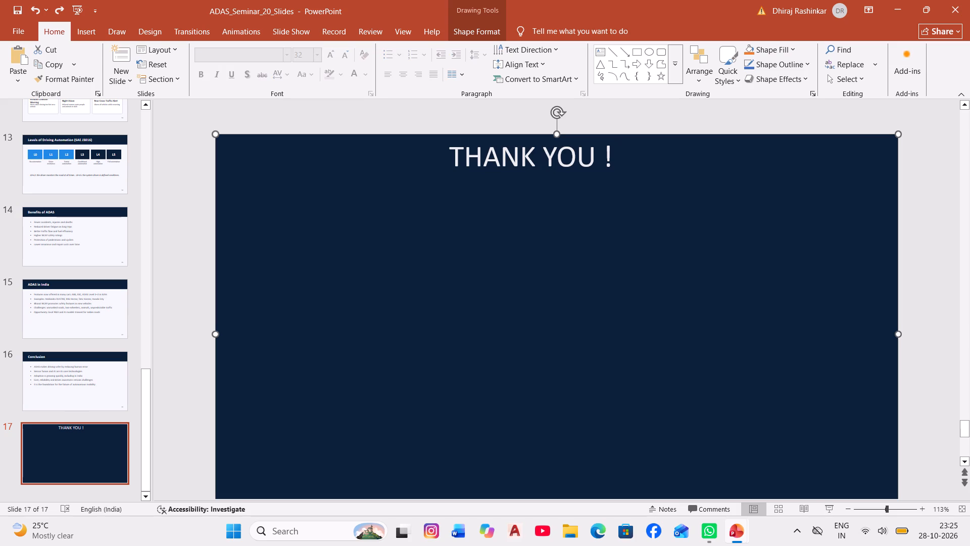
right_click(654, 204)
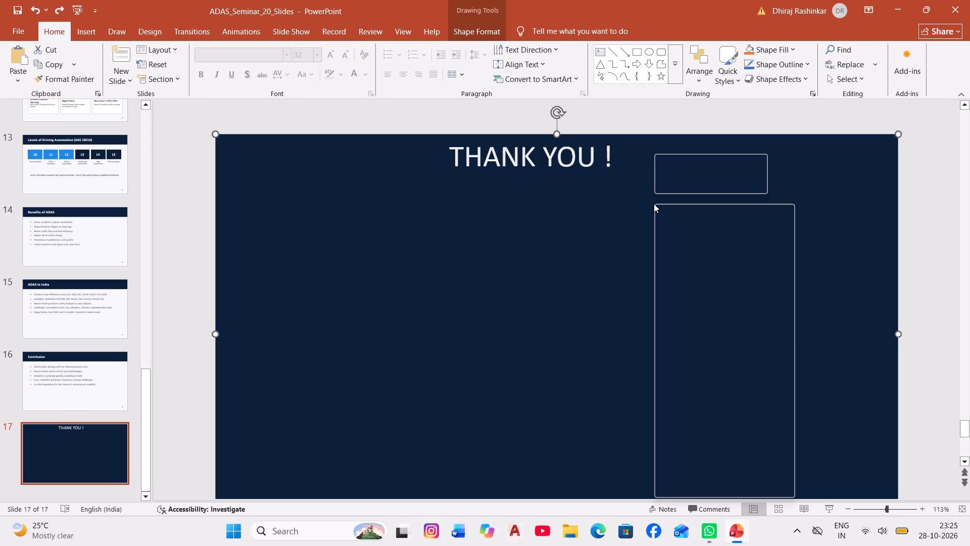
Save the presentation under its current file name.
click(19, 8)
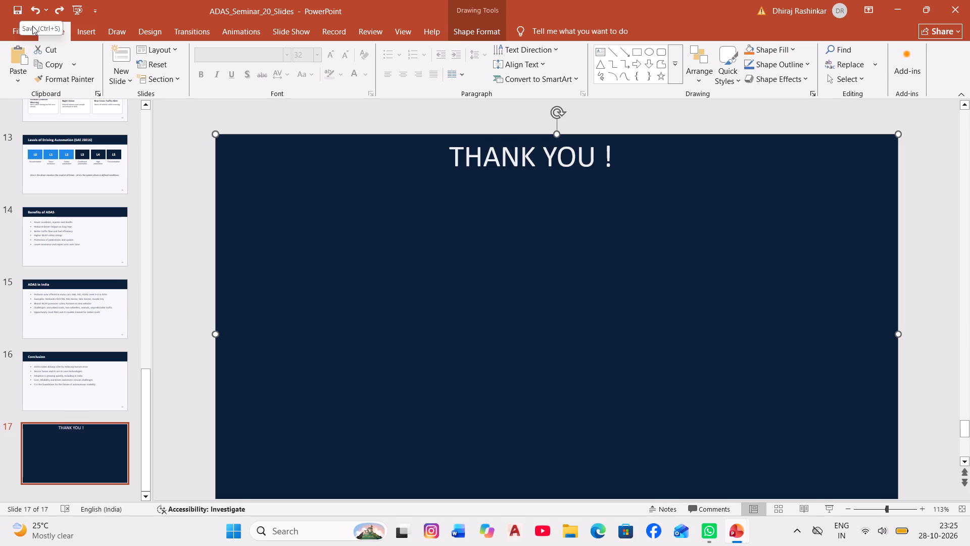
click(32, 26)
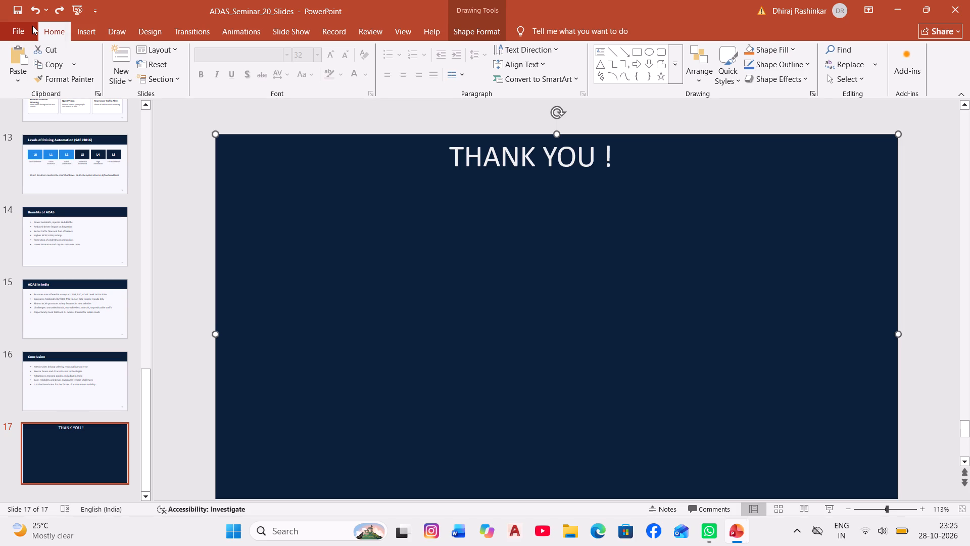
key(ctrl+s)
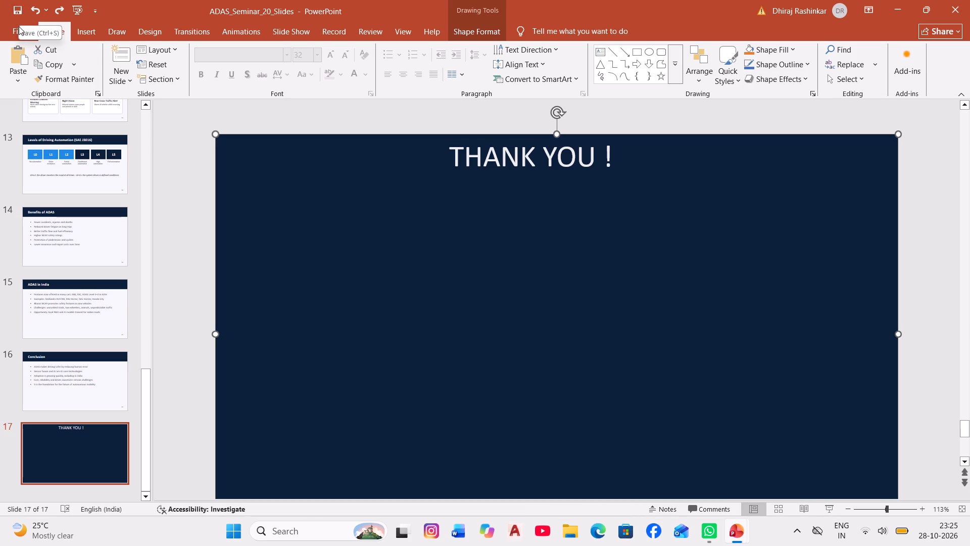
click(19, 31)
double_click(19, 31)
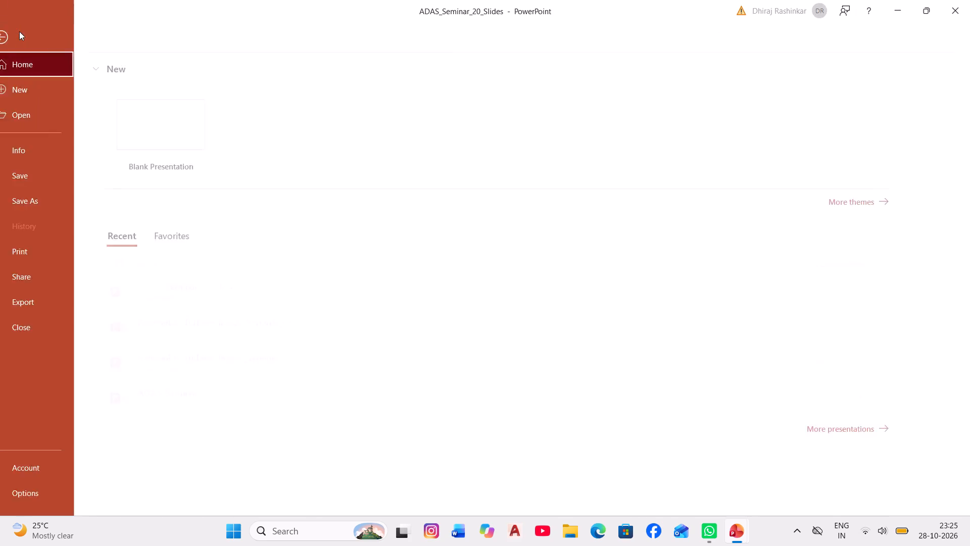
click(19, 31)
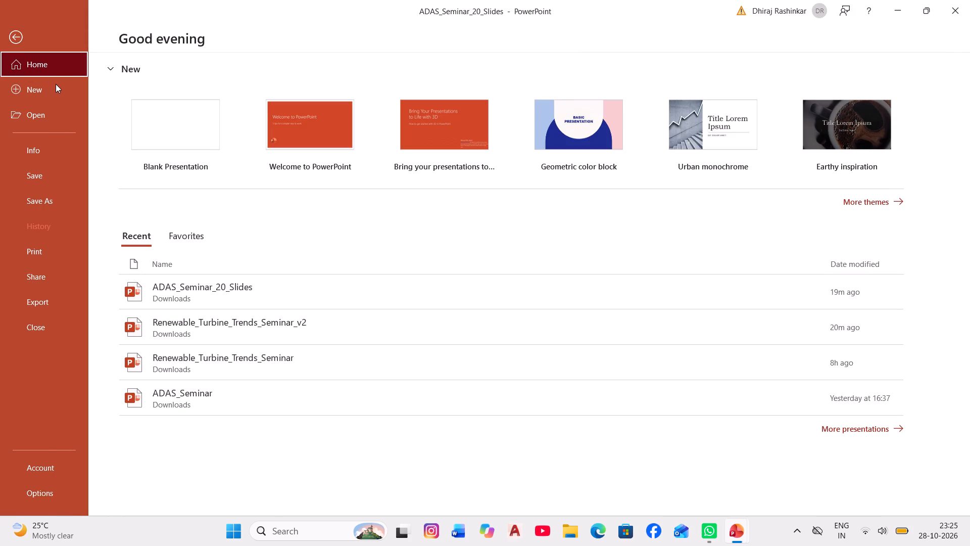
click(49, 210)
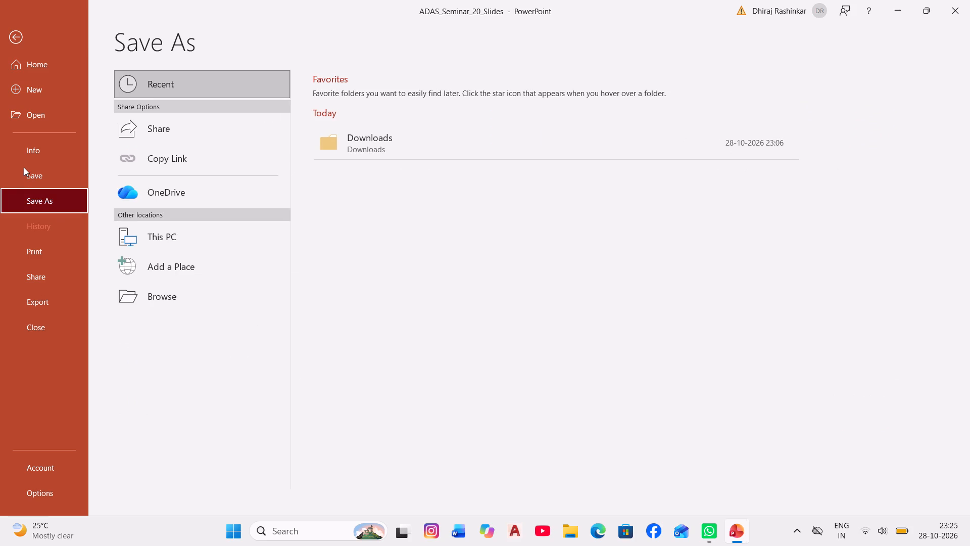
click(24, 167)
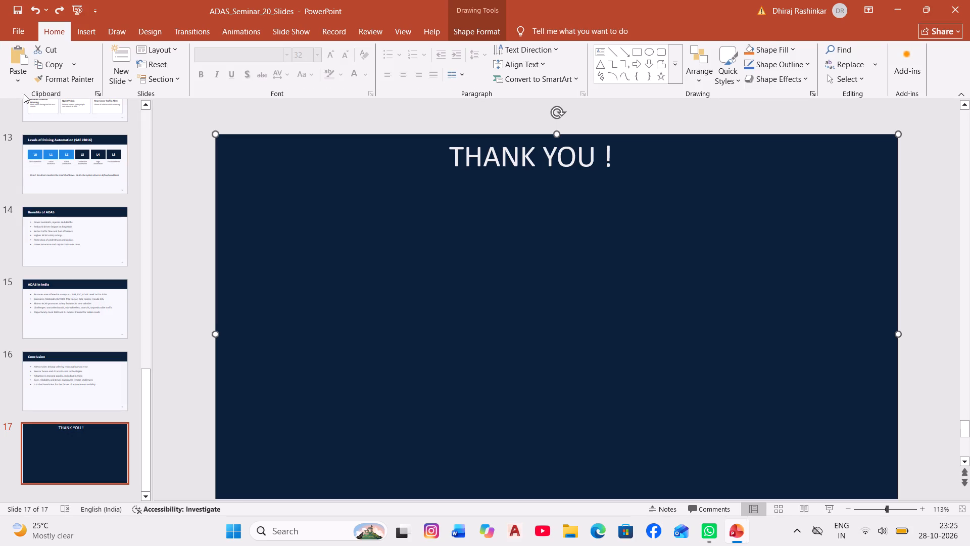
Save a copy of the presentation in the Downloads folder as ADAS_Seminar_20_Slides SHAHID.
click(24, 39)
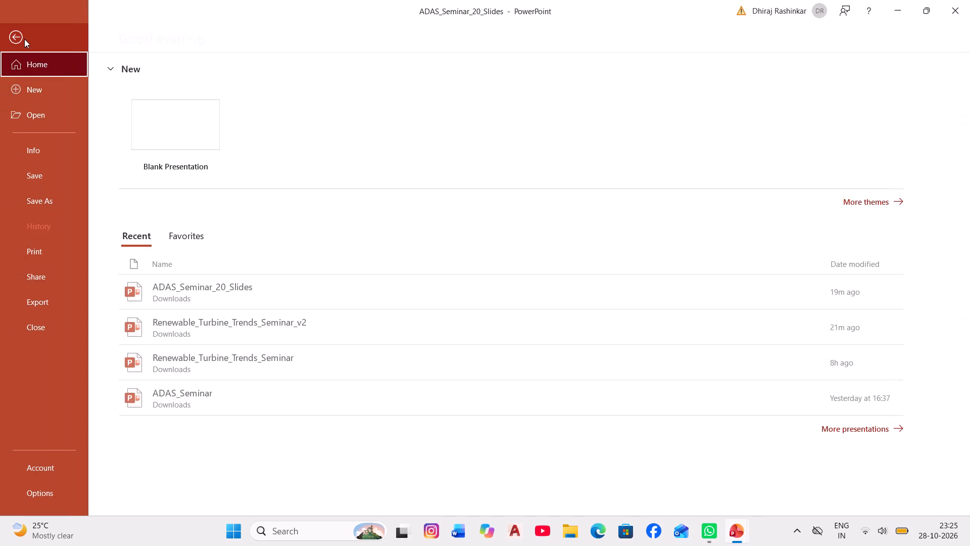
click(47, 274)
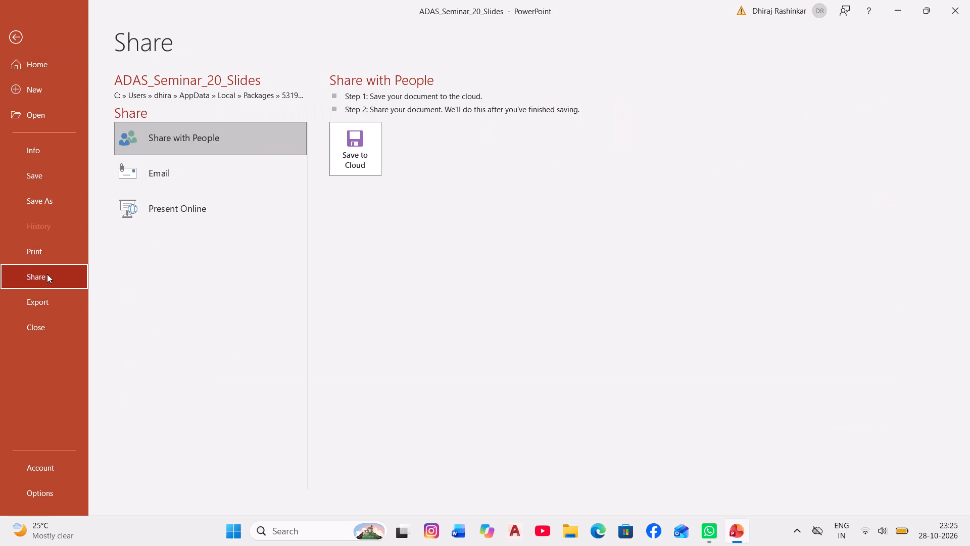
click(38, 195)
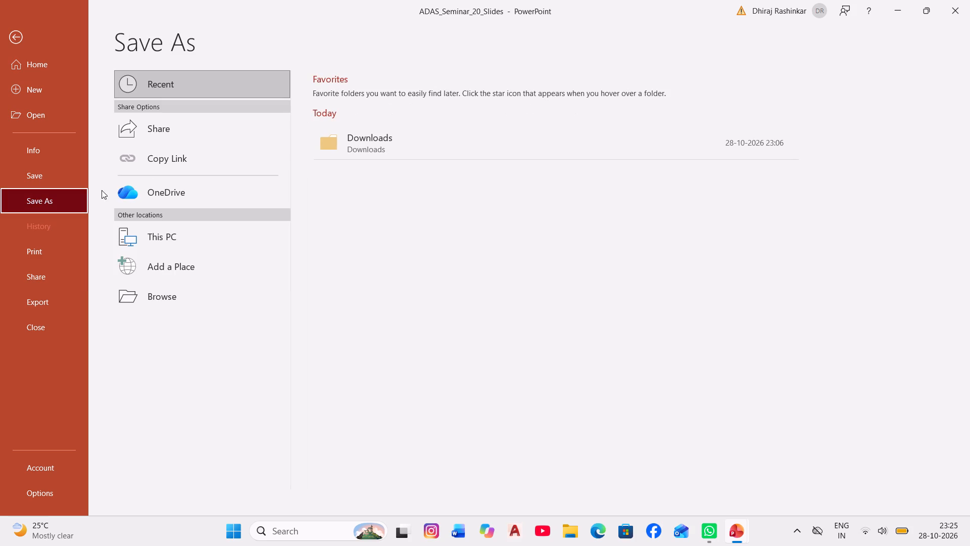
click(159, 235)
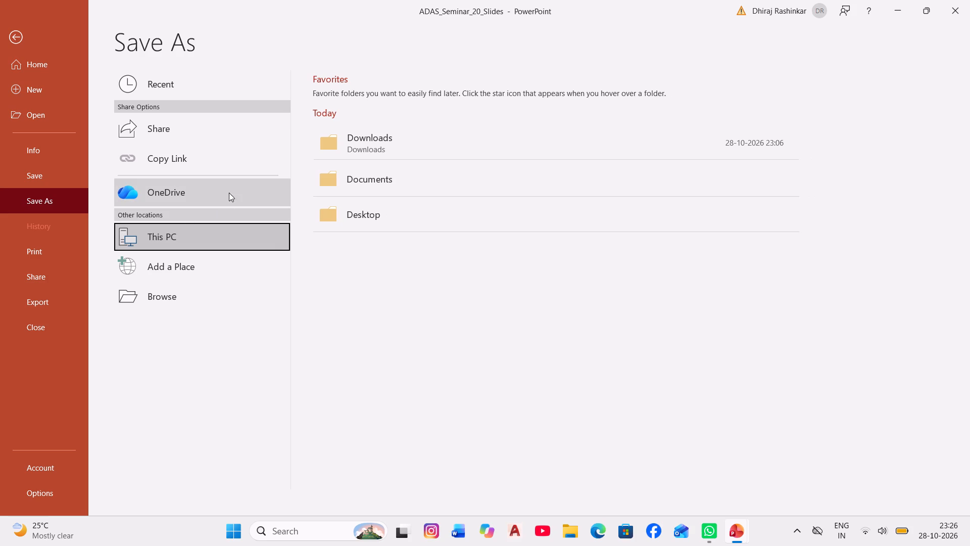
click(344, 150)
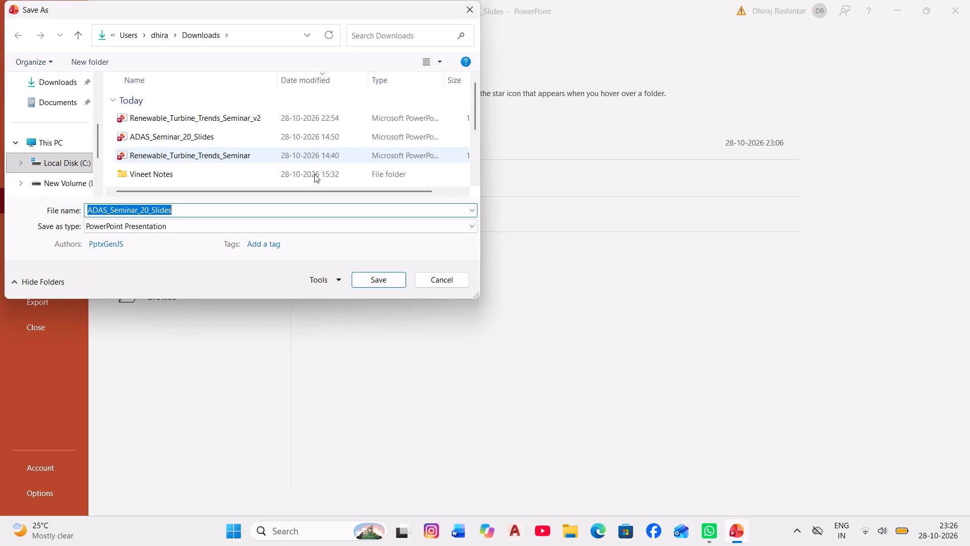
click(228, 205)
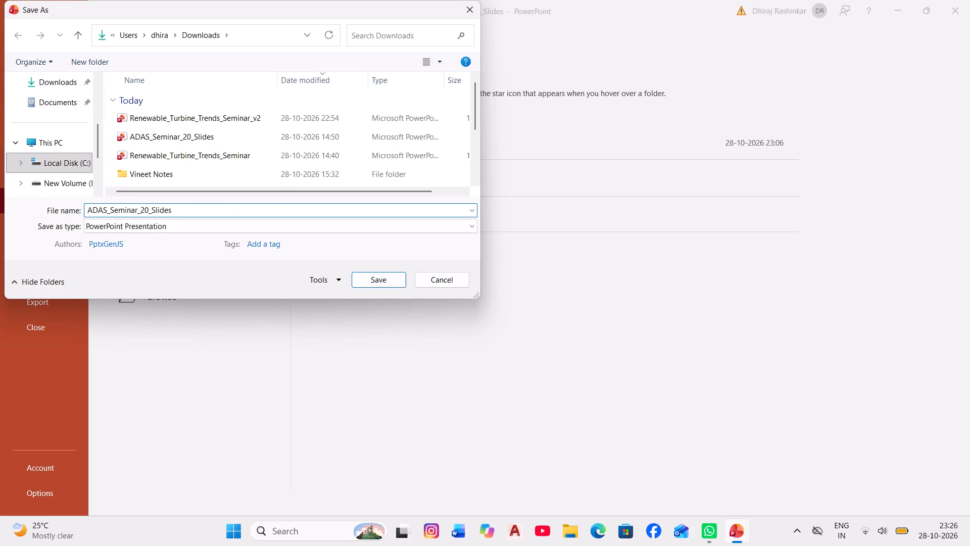
key(space)
key(s)
key(BackSpace)
text(SHAHID)
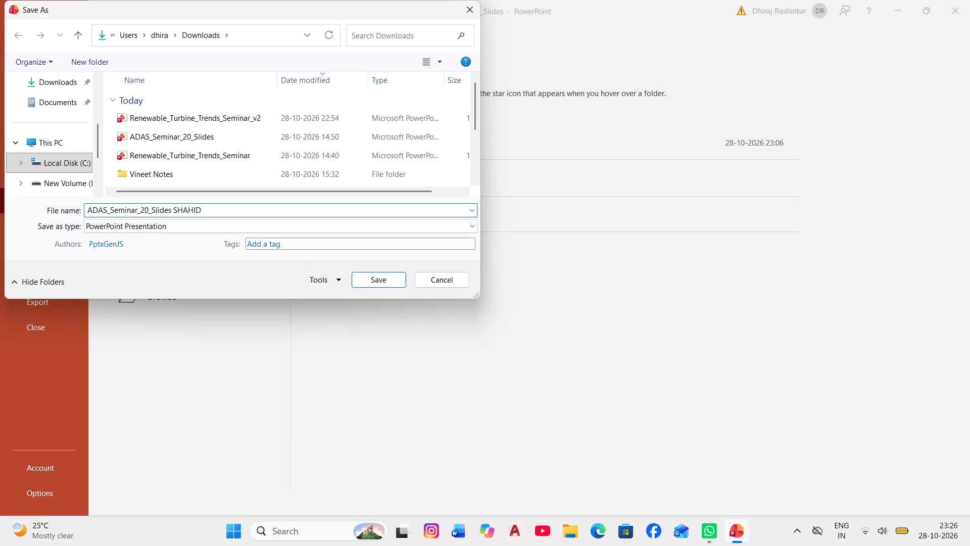
click(364, 275)
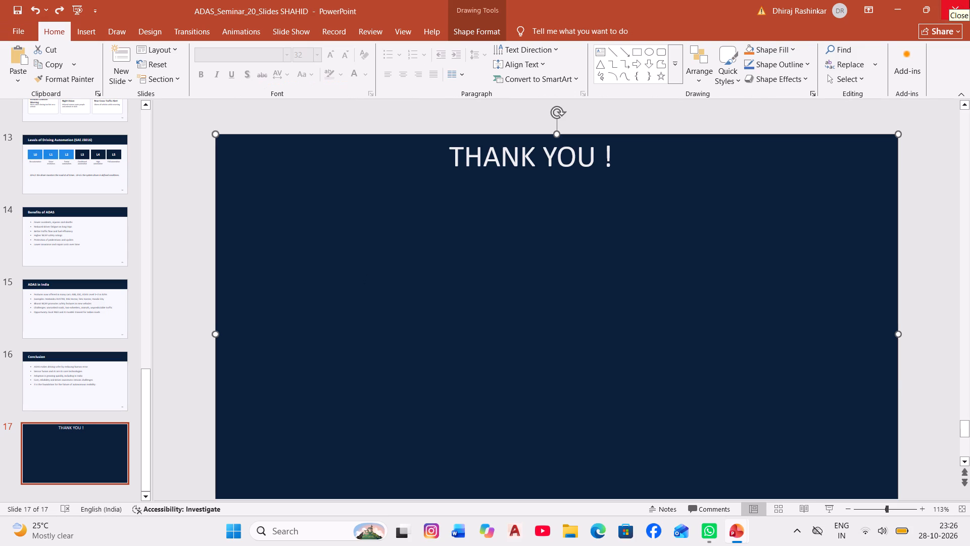
Close the window of the newly saved ADAS seminar presentation.
click(969, 0)
click(969, 0)
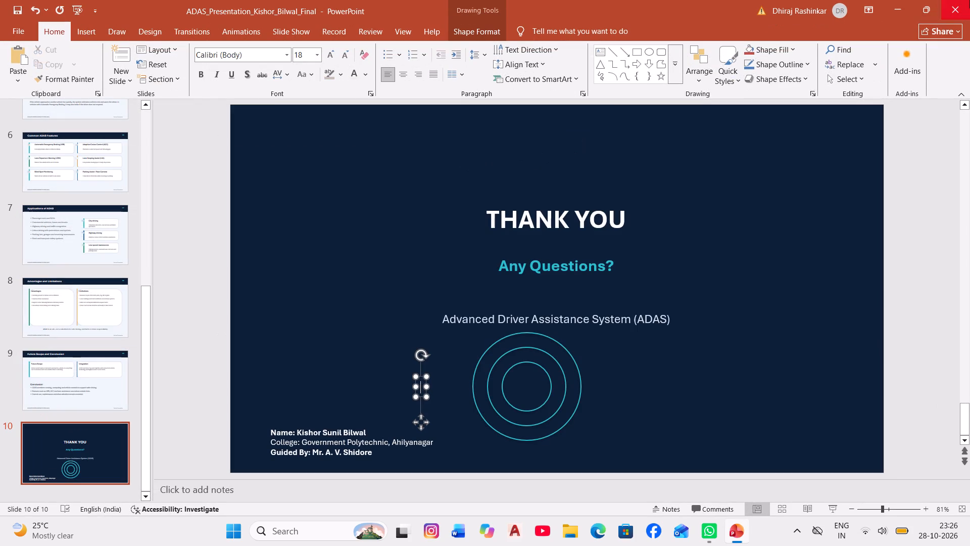
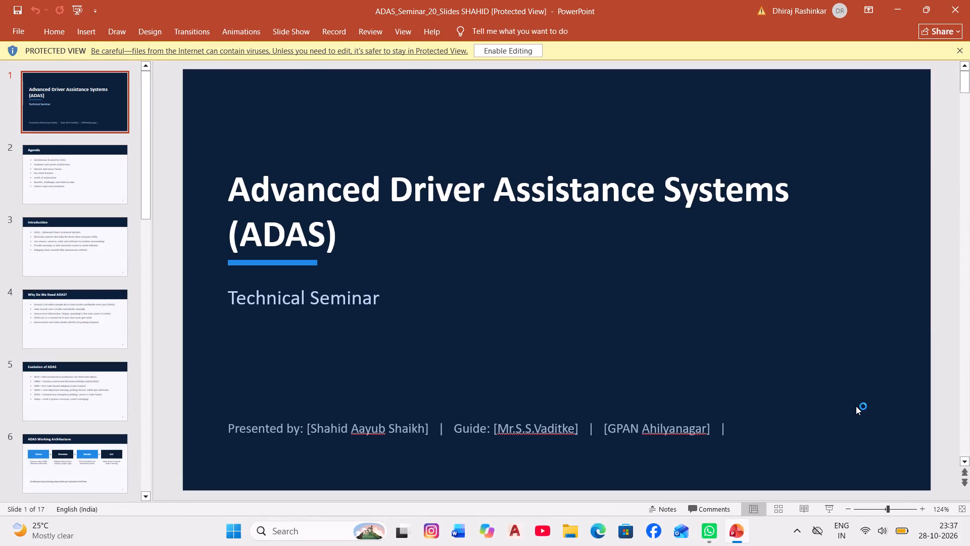
Review the slides of the ADAS_Seminar_20_Slides SHAHID presentation from the title slide through to the closing slide.
scroll(856, 406, down, 1)
scroll(885, 348, down, 2)
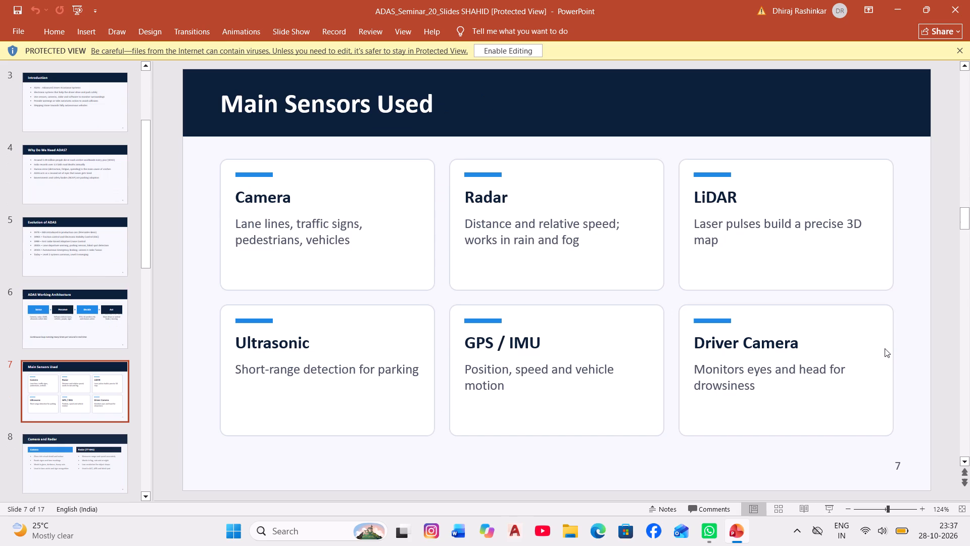
scroll(885, 348, down, 7)
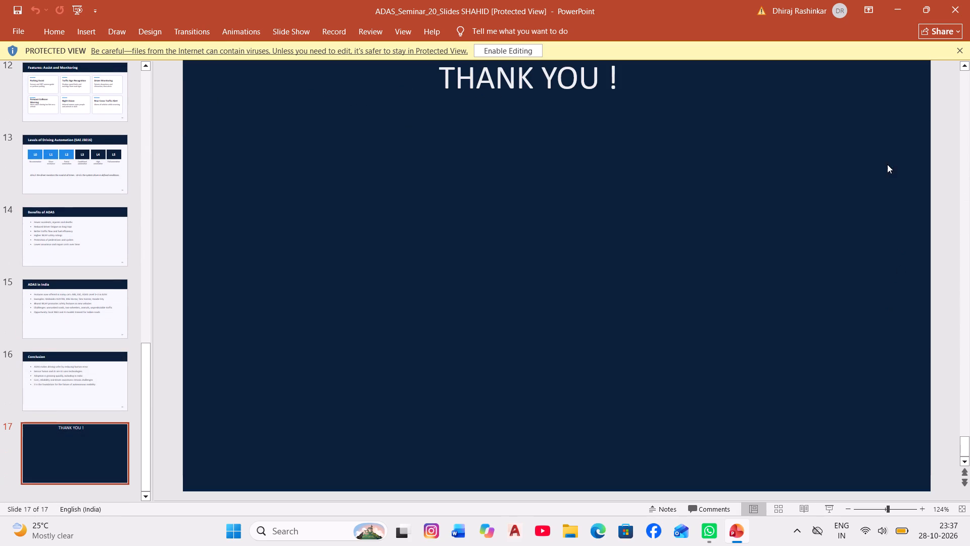
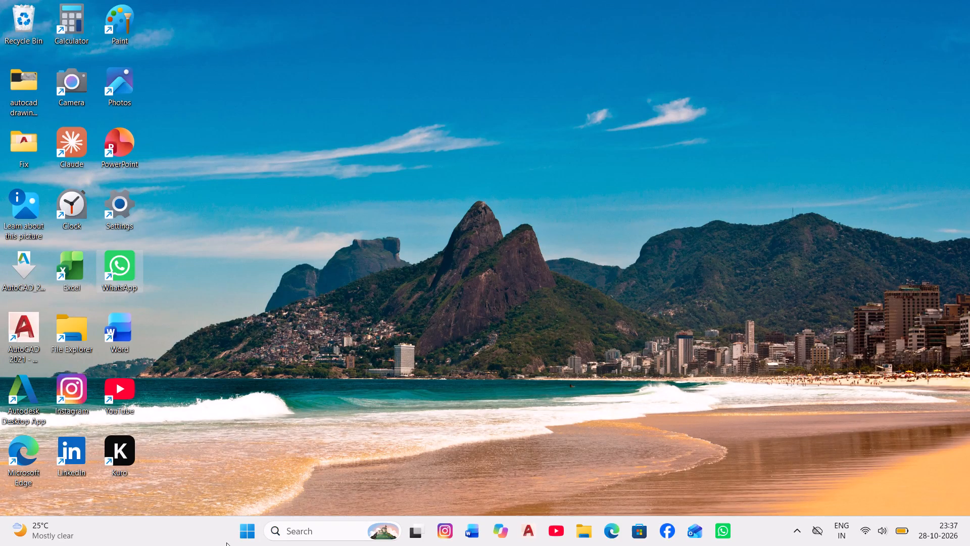
Bring up the Windows power options for the computer.
click(243, 525)
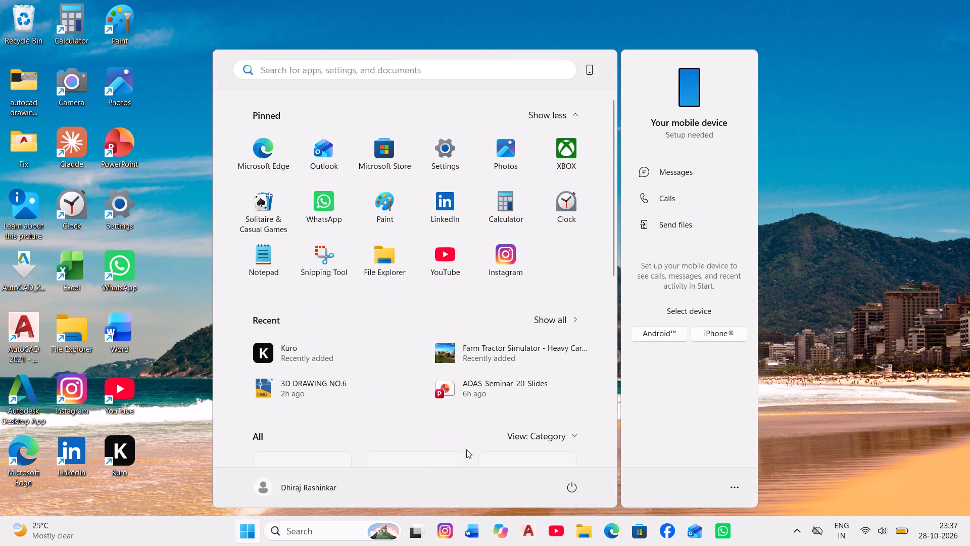
click(573, 485)
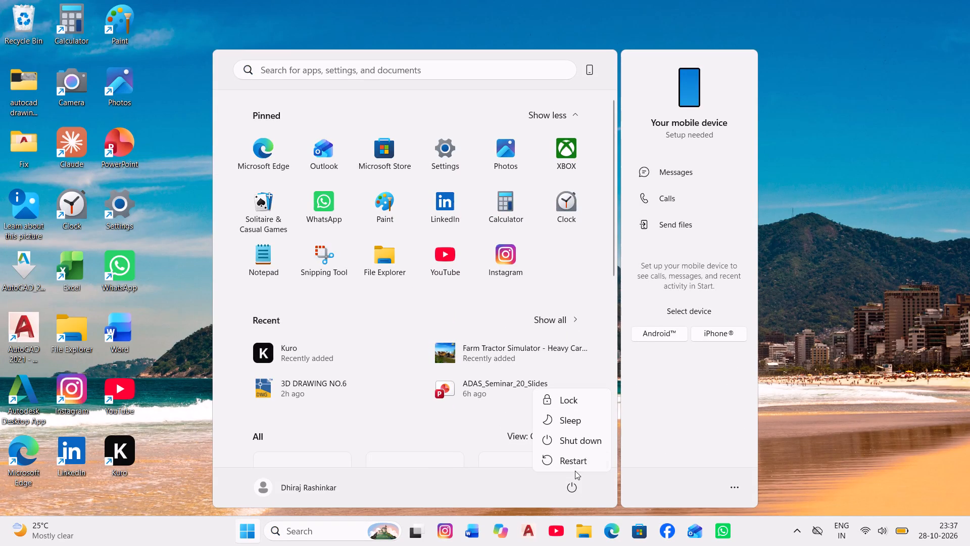